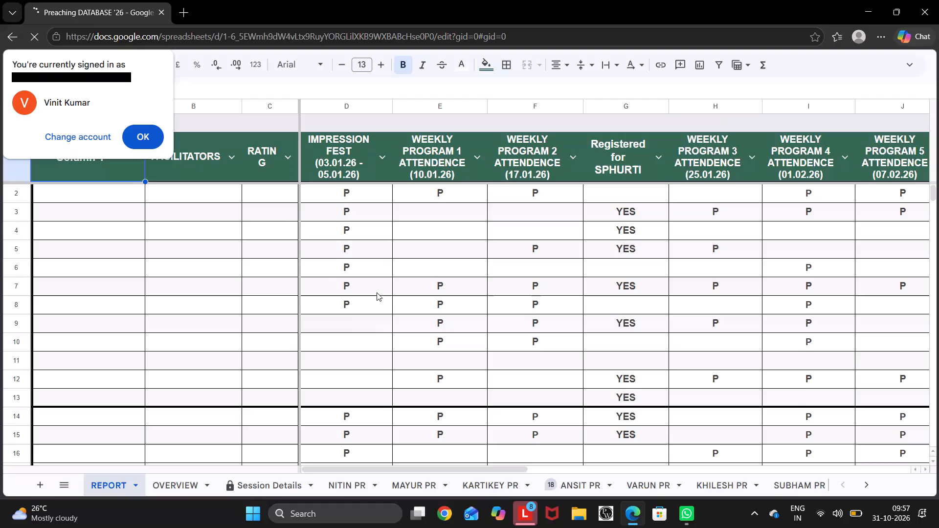
Open the SUBHAM PR PI sheet and dismiss the signed-in account notice.
left_click(814, 484)
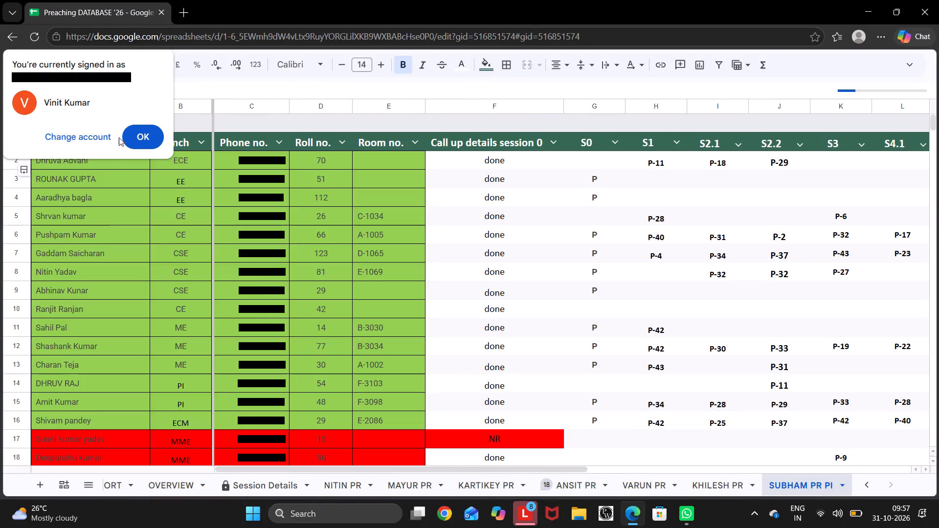
left_click(134, 136)
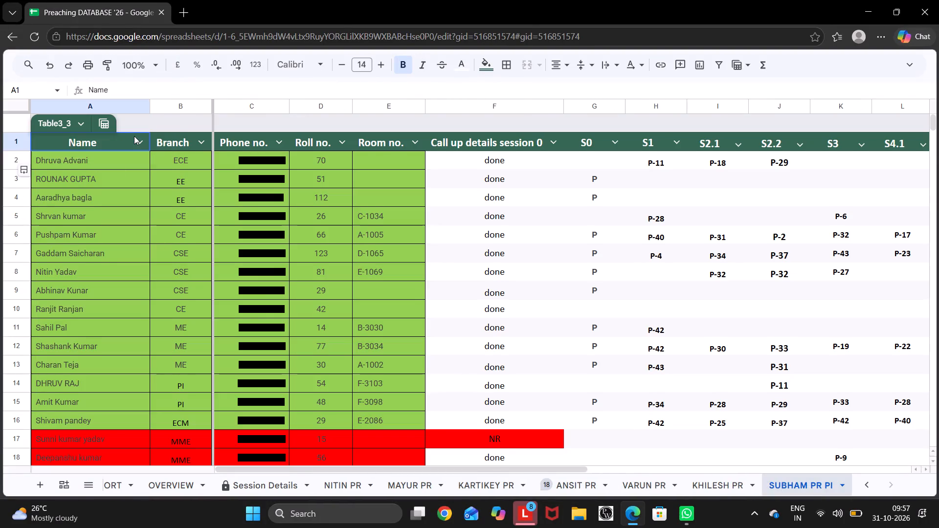
Examine the attendance table's session columns from the first student row down to the Total row.
scroll(608, 171, "up", 3)
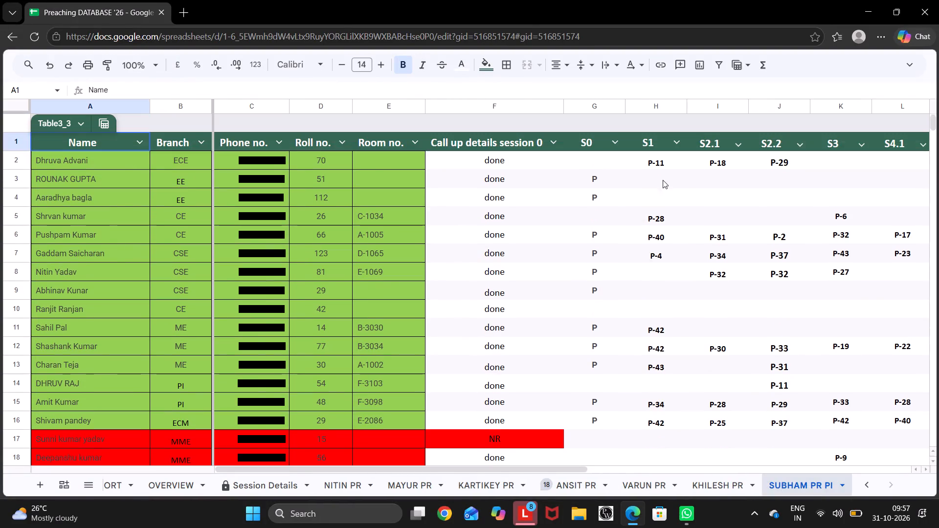
scroll(683, 192, "left", 7)
scroll(683, 192, "down", 1)
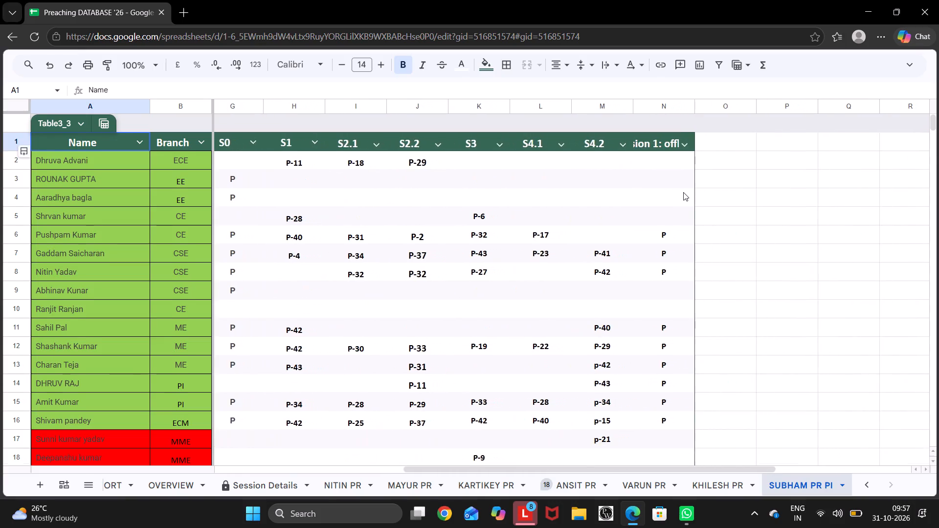
scroll(683, 192, "down", 1)
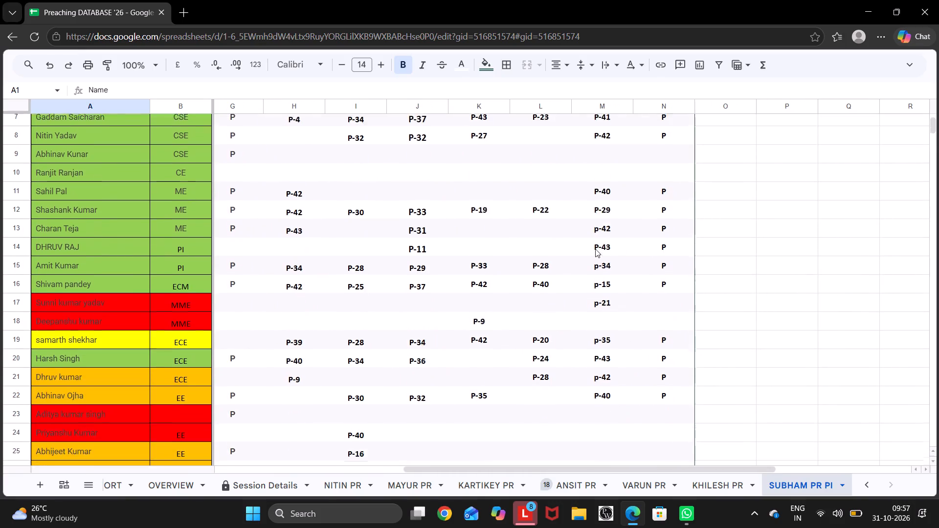
scroll(595, 249, "down", 2)
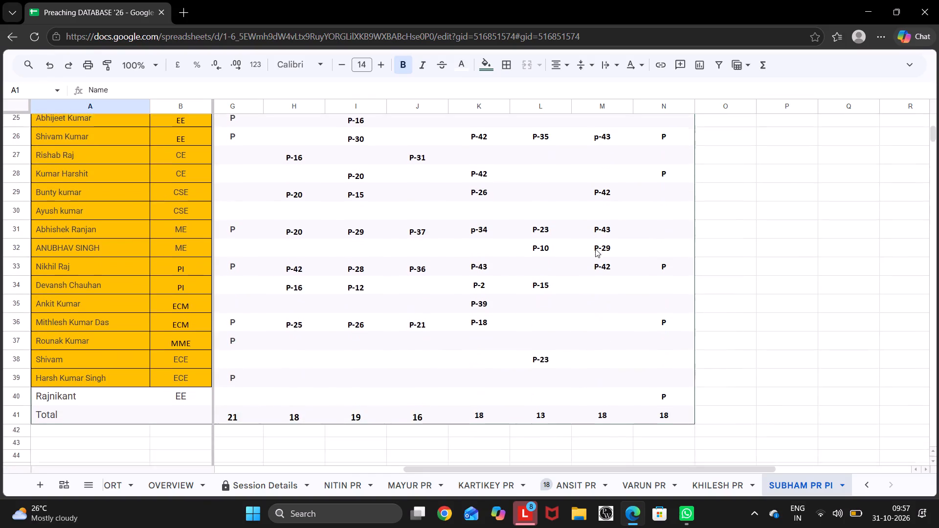
scroll(595, 249, "down", 2)
scroll(595, 249, "right", 1)
scroll(595, 249, "down", 1)
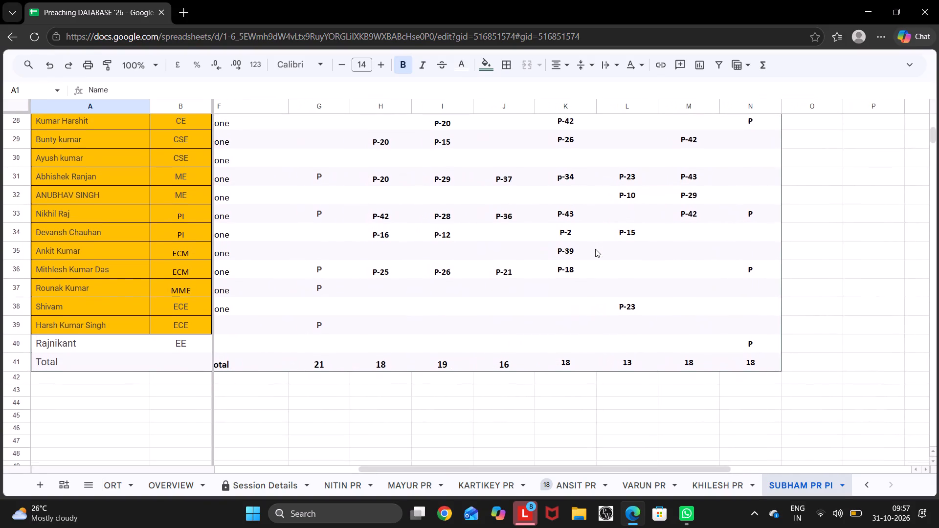
scroll(595, 249, "down", 1)
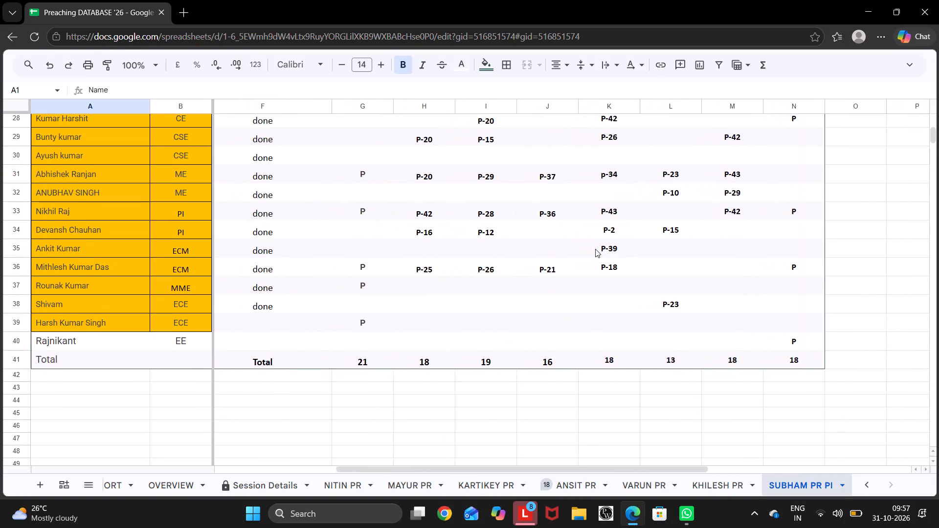
scroll(595, 249, "right", 2)
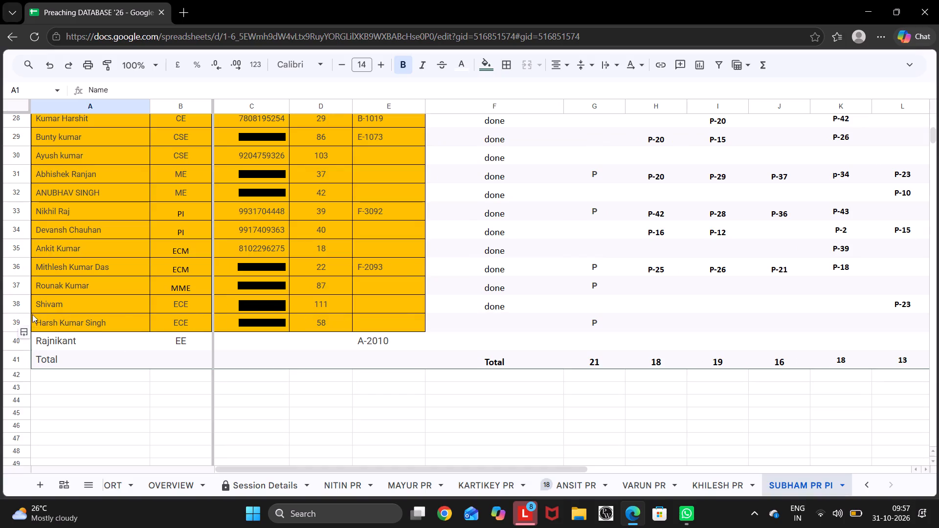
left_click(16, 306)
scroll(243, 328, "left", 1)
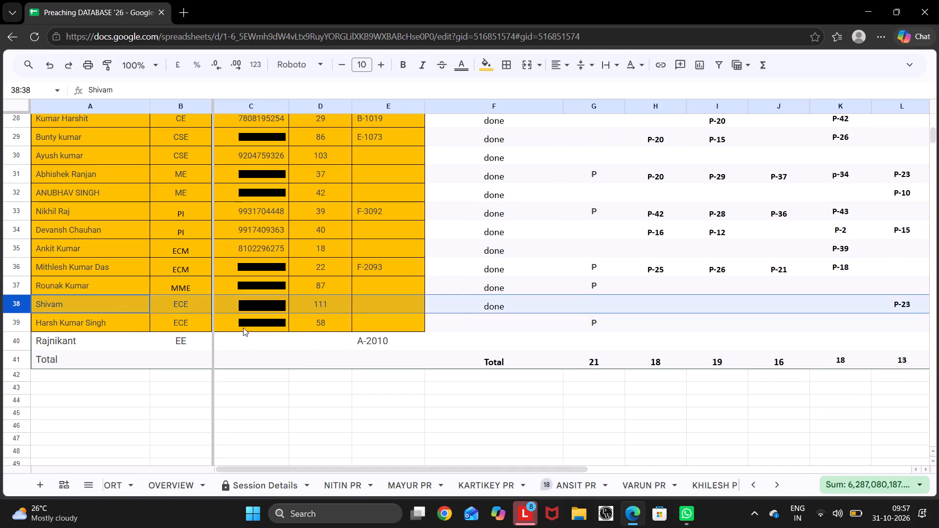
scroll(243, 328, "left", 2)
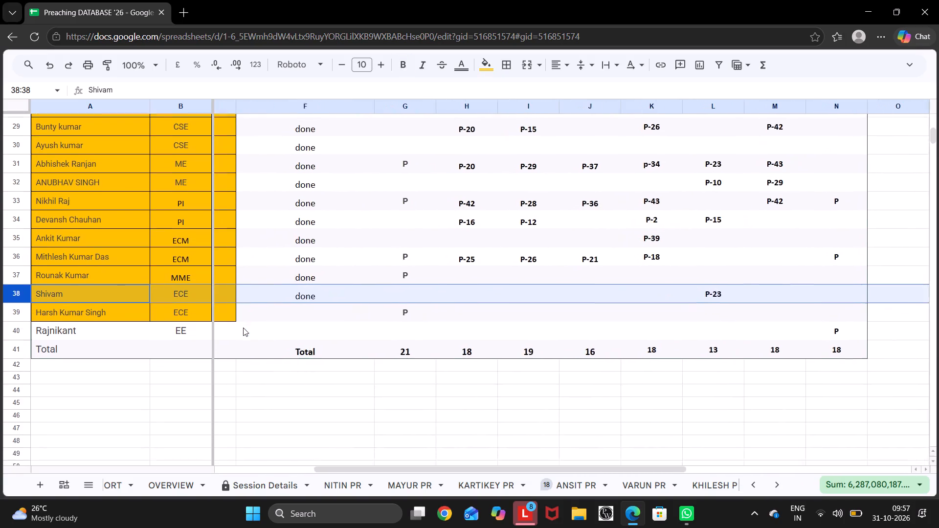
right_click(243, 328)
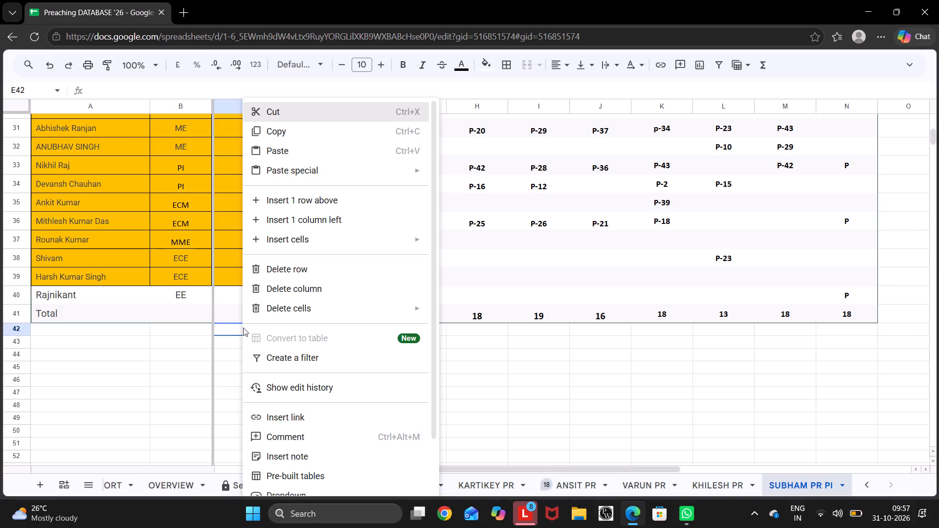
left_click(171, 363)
Review the student contact, roll and room details alongside the session attendance, from the Total row back up to the header.
scroll(259, 362, "up", 1)
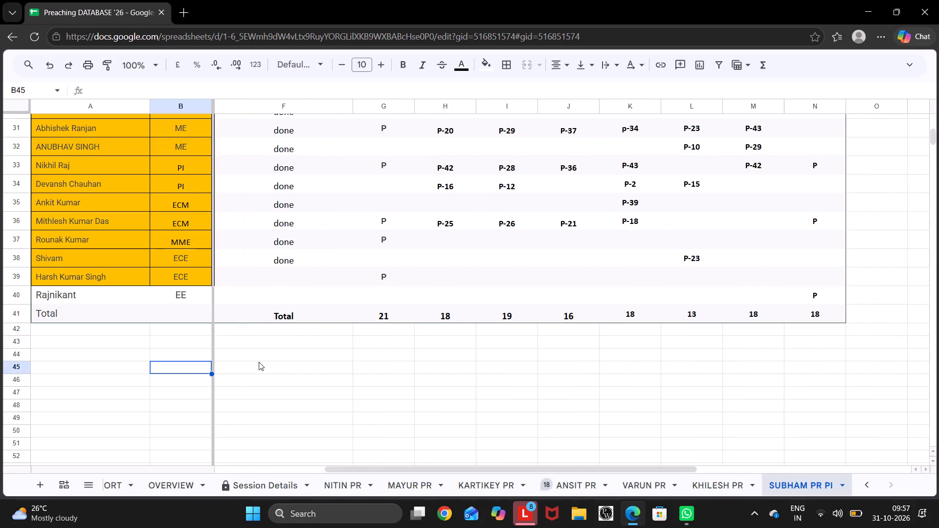
scroll(259, 362, "up", 1)
scroll(311, 346, "right", 2)
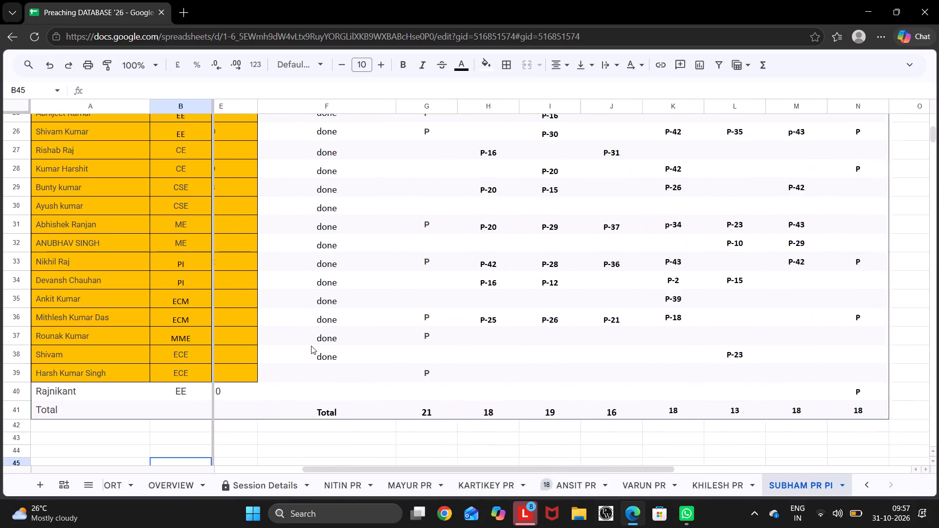
scroll(311, 346, "right", 2)
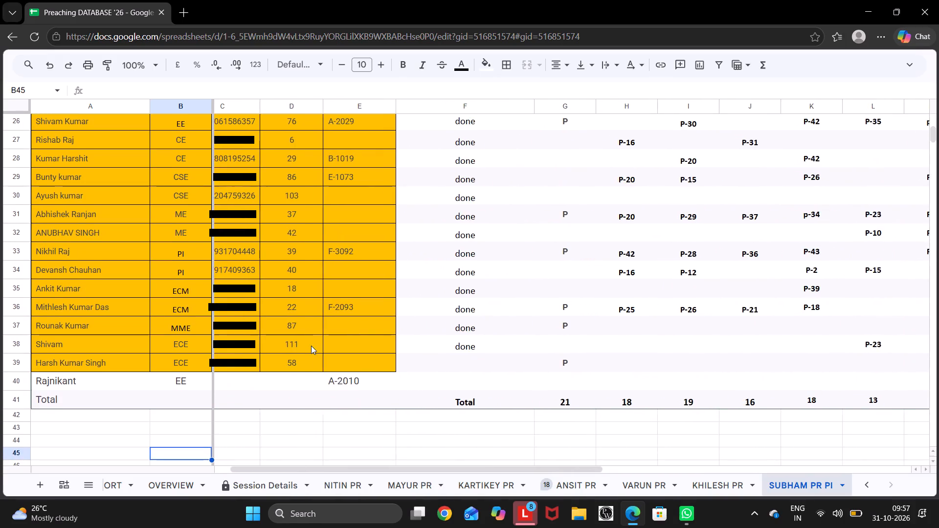
scroll(311, 346, "right", 1)
scroll(311, 346, "up", 3)
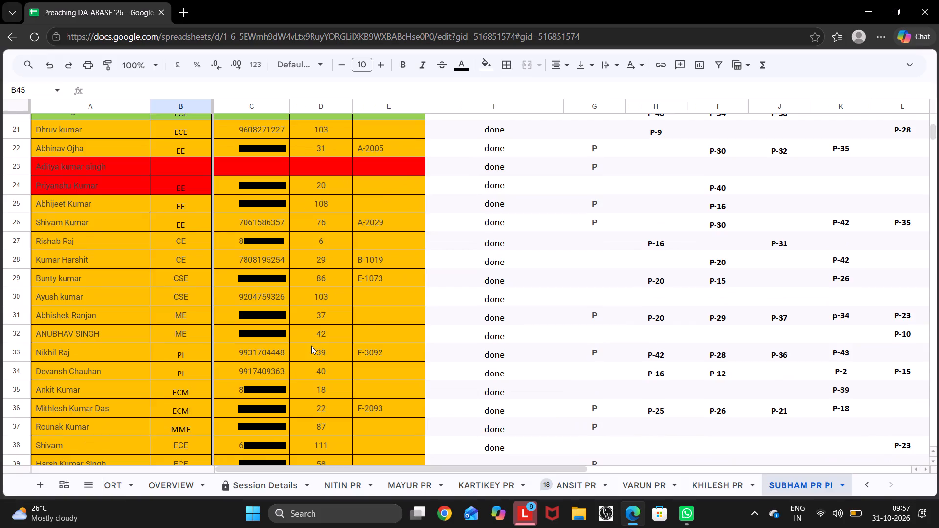
scroll(299, 342, "left", 3)
scroll(299, 342, "up", 2)
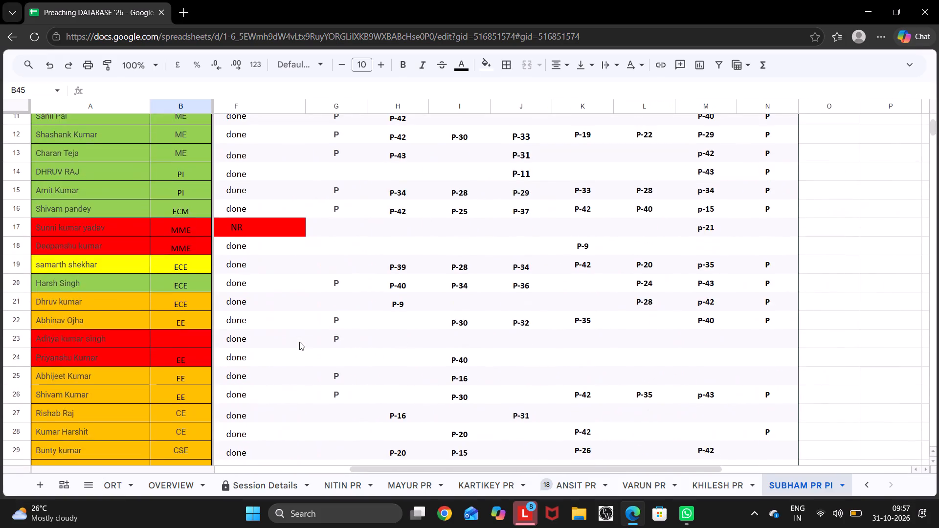
scroll(299, 342, "up", 7)
scroll(371, 335, "right", 1)
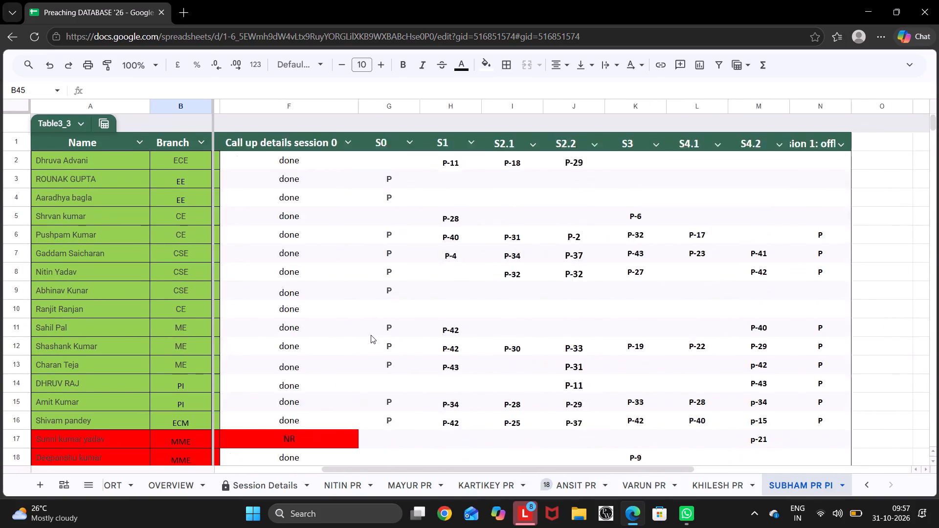
scroll(371, 335, "right", 5)
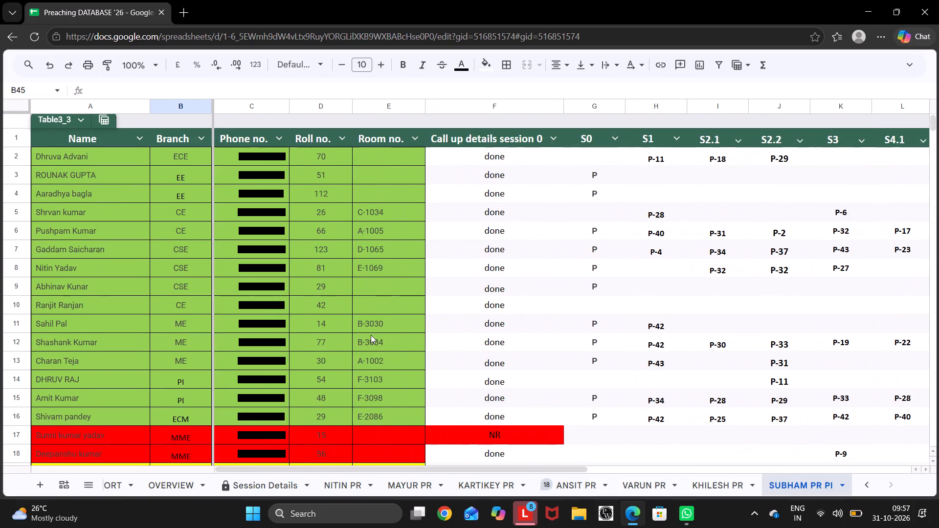
scroll(371, 335, "up", 1)
scroll(411, 280, "left", 1)
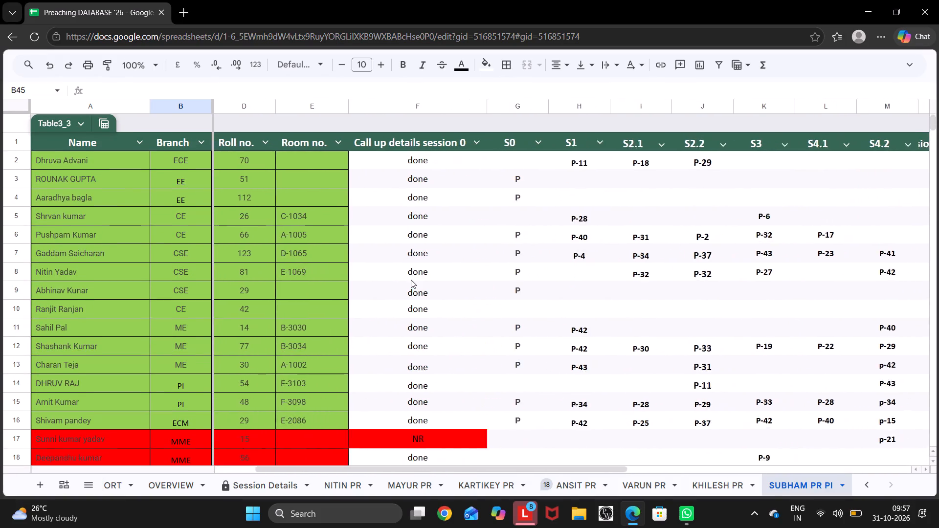
scroll(411, 280, "left", 1)
scroll(411, 280, "right", 2)
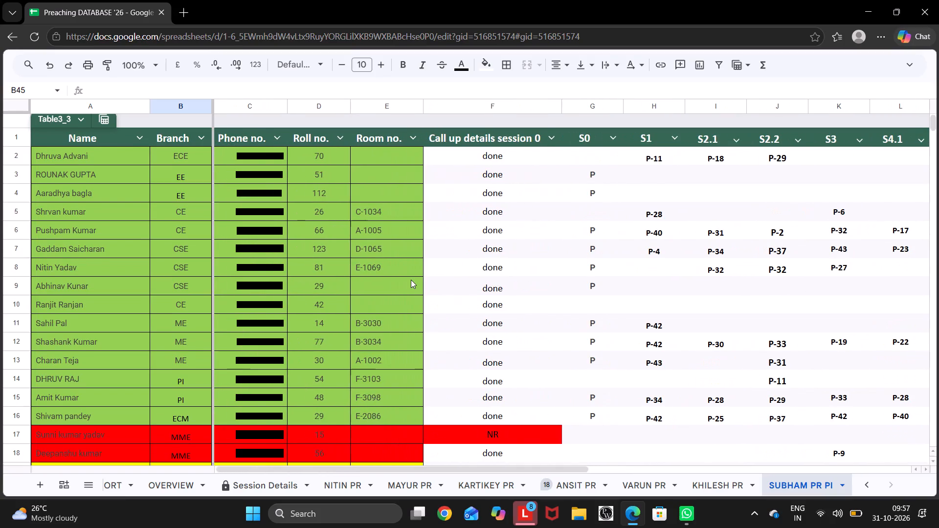
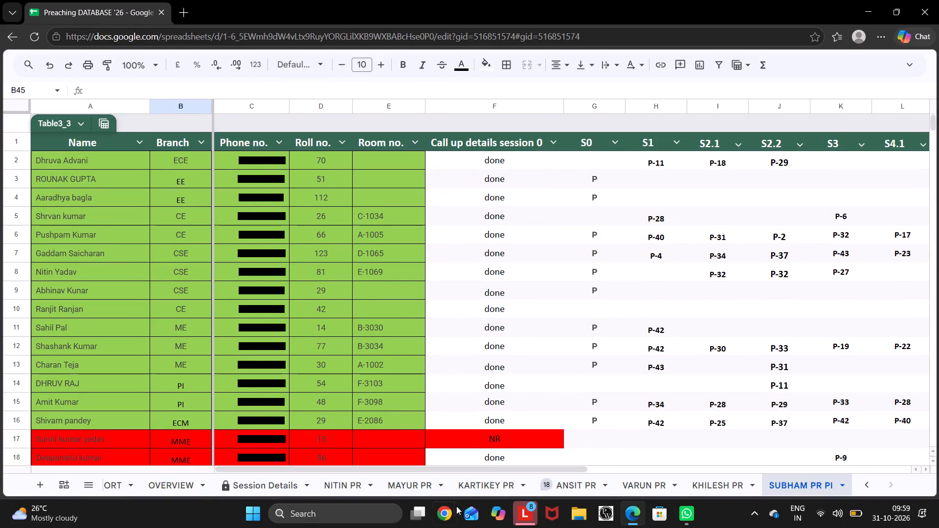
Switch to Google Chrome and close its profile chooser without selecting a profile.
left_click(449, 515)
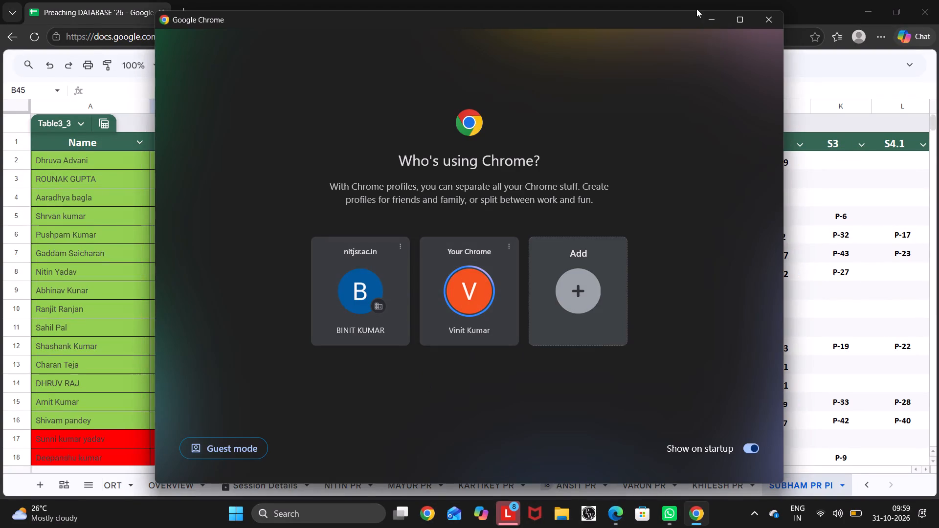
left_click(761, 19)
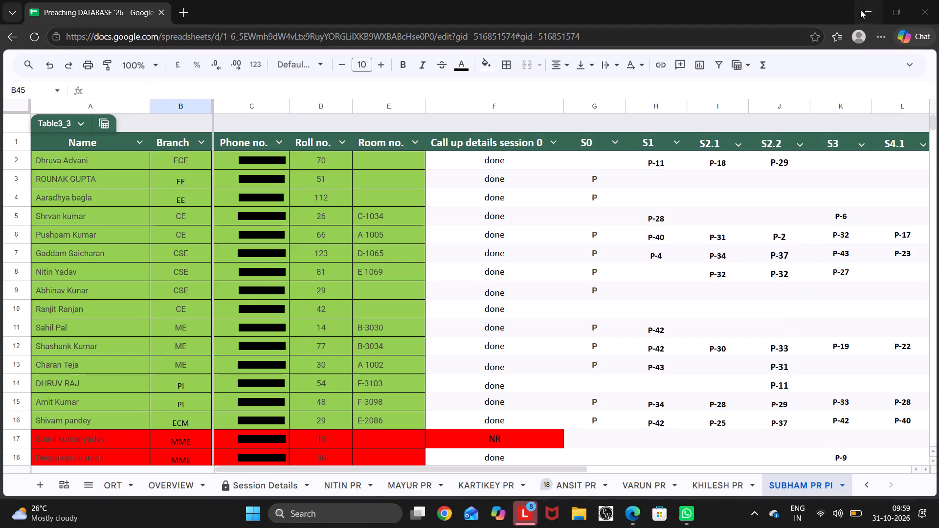
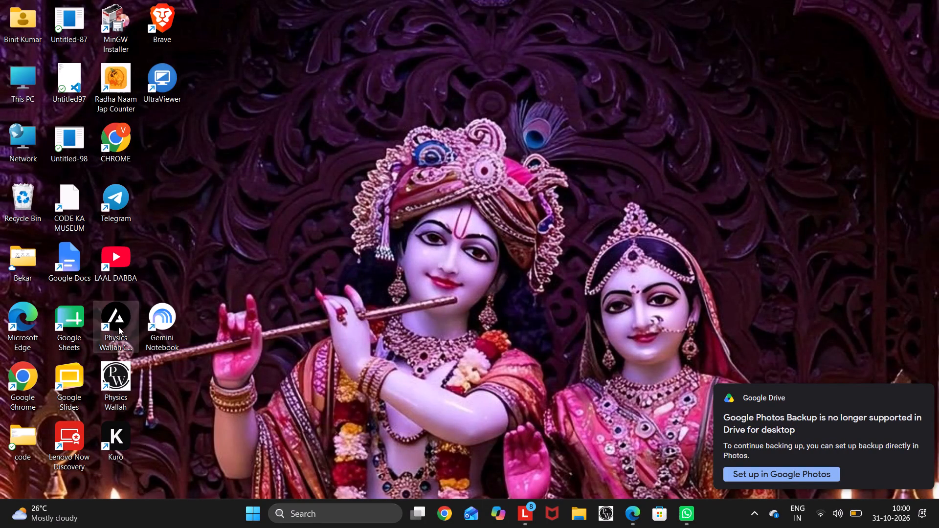
Open Google Sheets from the desktop and create a new blank spreadsheet.
double_click(88, 322)
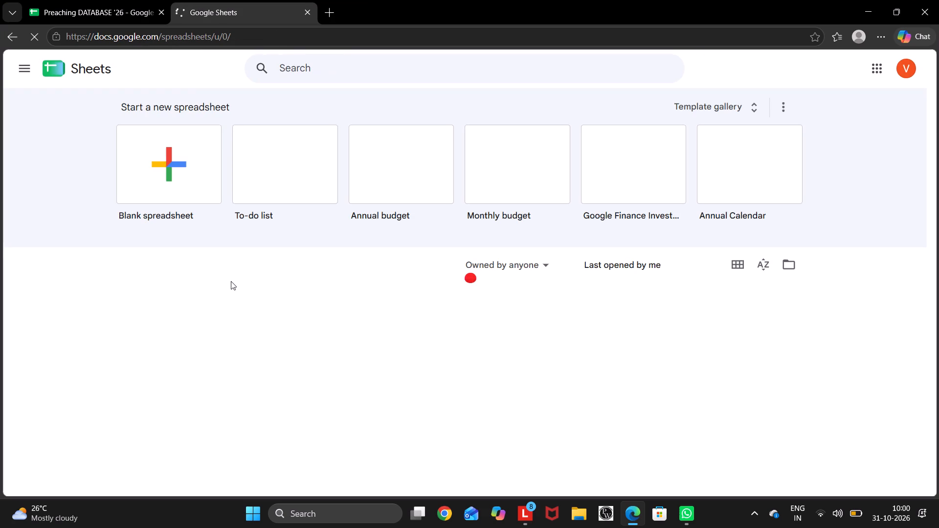
left_click(171, 196)
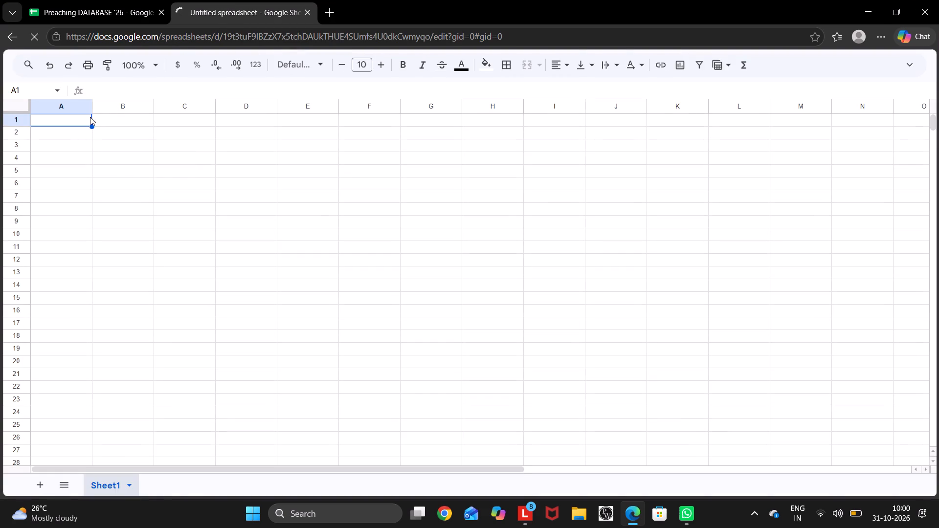
Widen column A of the blank sheet to a little over twice its default width.
left_click_drag(90, 108, 168, 120)
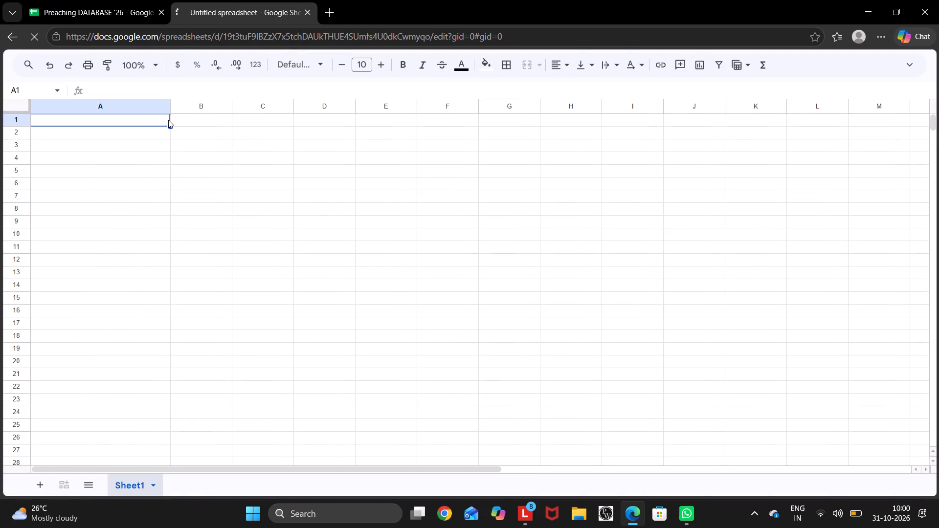
Enter a column heading beginning with "Student" in cell A1.
double_click(80, 120)
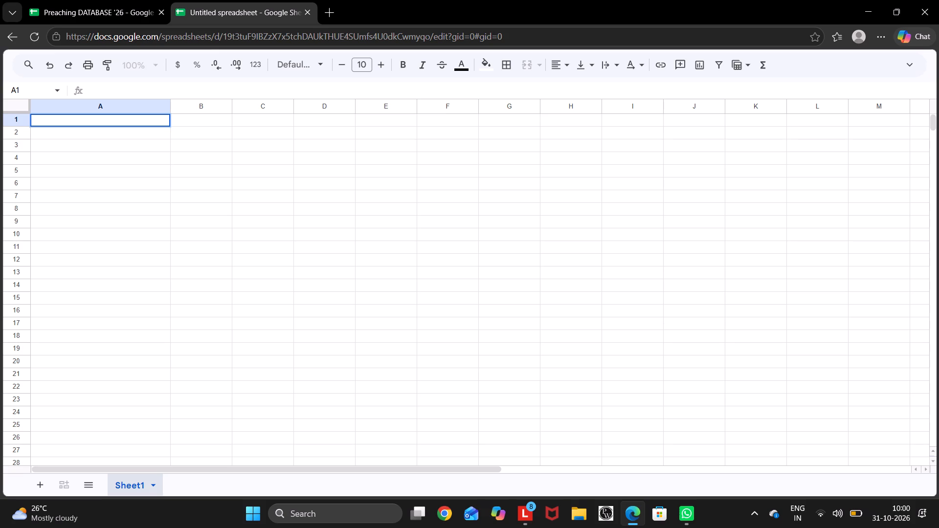
type("Student")
key("space")
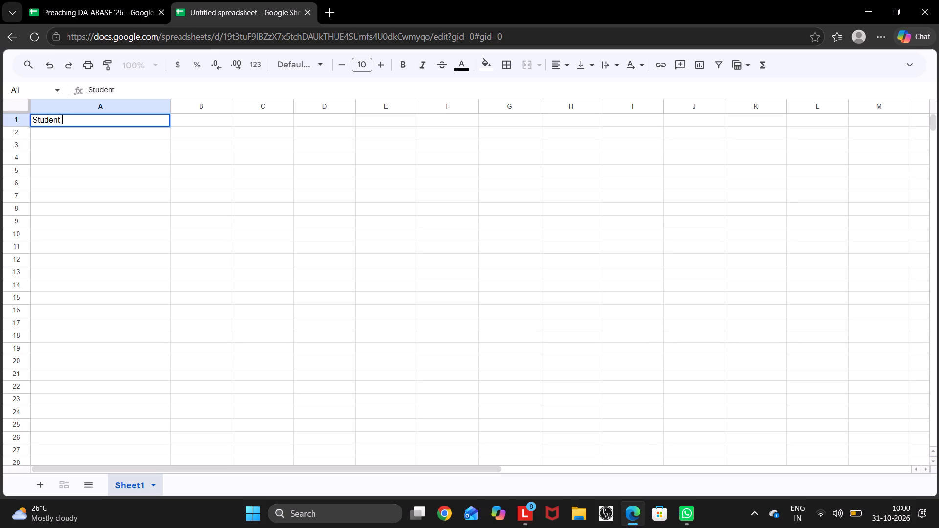
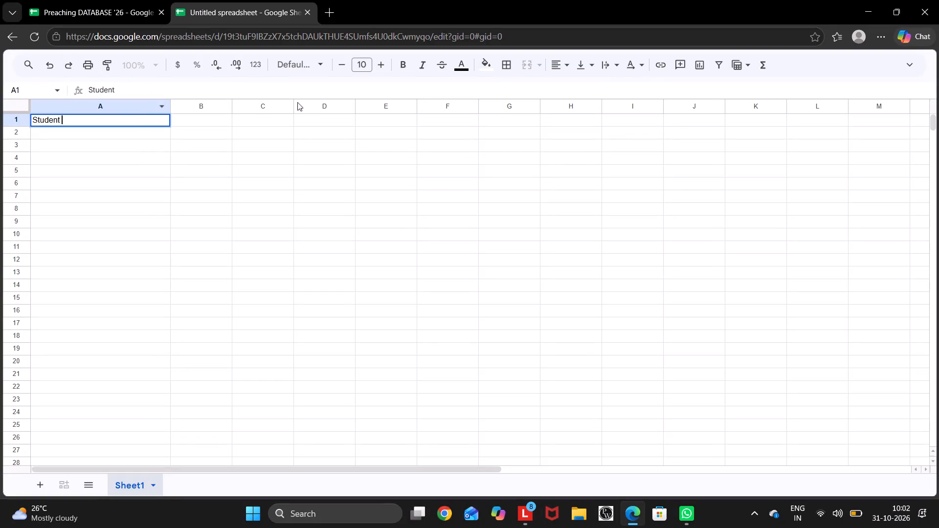
Make the "Student" heading text in cell A1 bold.
left_click(400, 59)
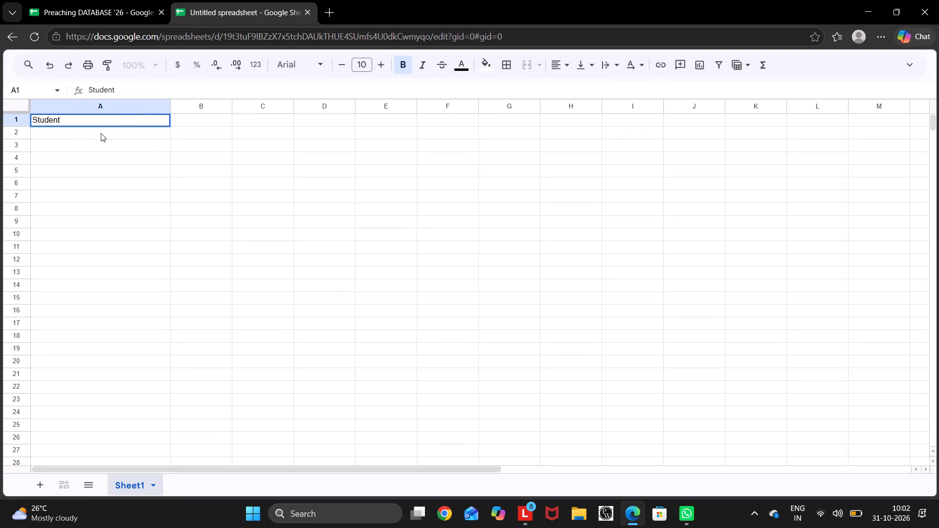
left_click(68, 123)
left_click_drag(68, 123, 38, 123)
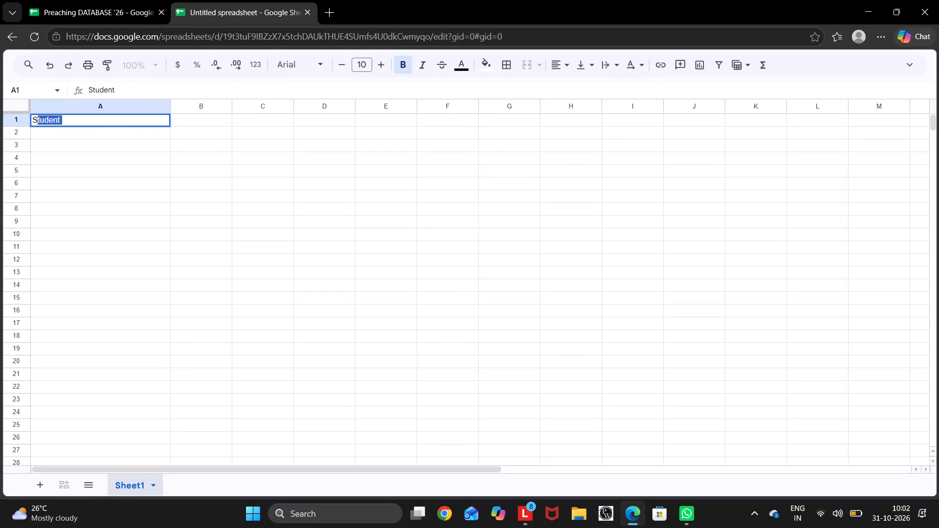
left_click_drag(38, 123, 32, 123)
left_click(396, 66)
Enter the first student's two-part name in lowercase in cell A2, below the heading.
left_click(66, 129)
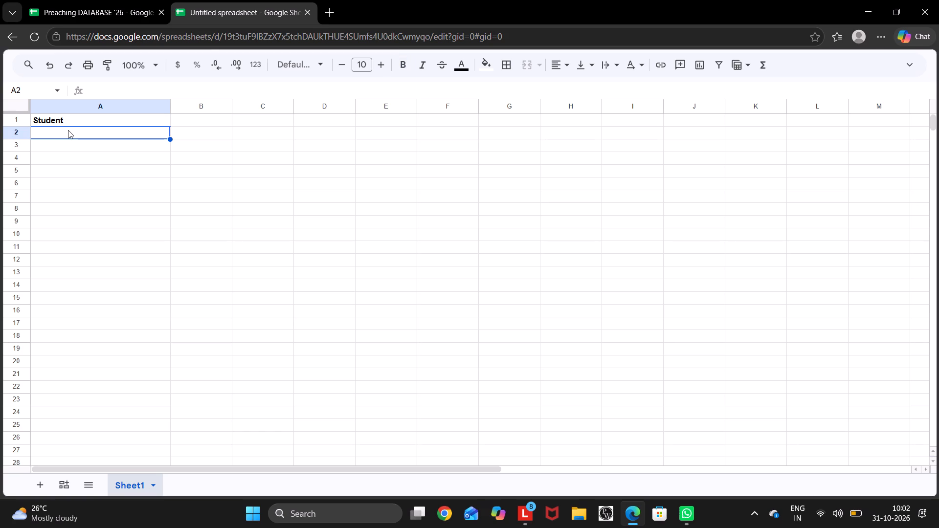
double_click(68, 130)
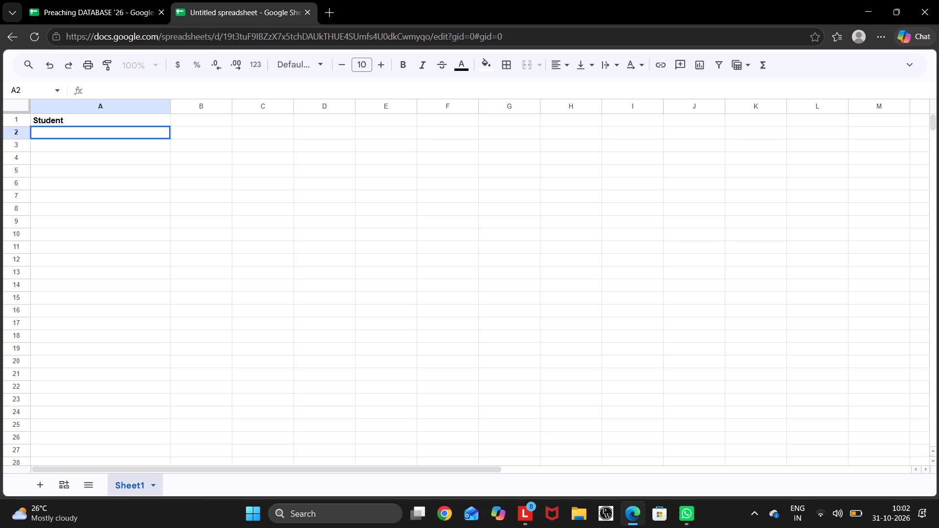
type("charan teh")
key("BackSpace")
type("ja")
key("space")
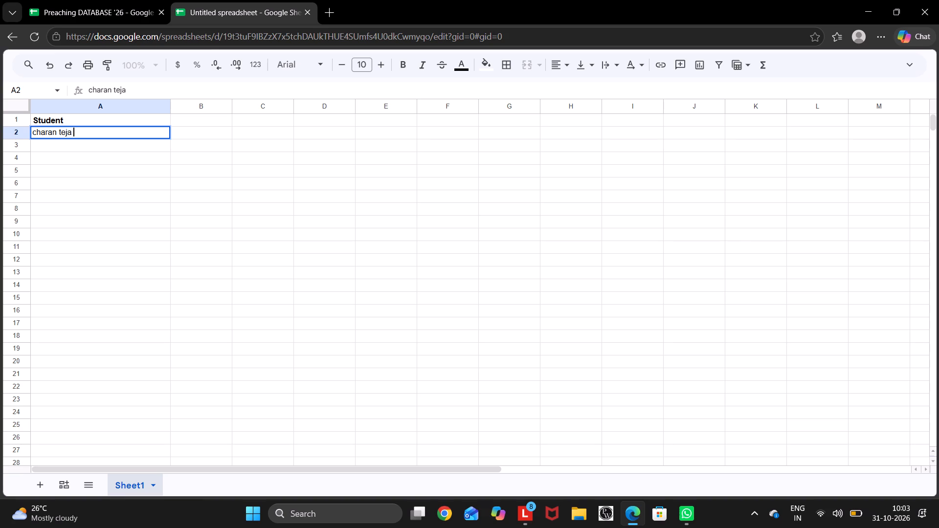
Capitalize the first letter of the student's name in cell A2 and finish the entry.
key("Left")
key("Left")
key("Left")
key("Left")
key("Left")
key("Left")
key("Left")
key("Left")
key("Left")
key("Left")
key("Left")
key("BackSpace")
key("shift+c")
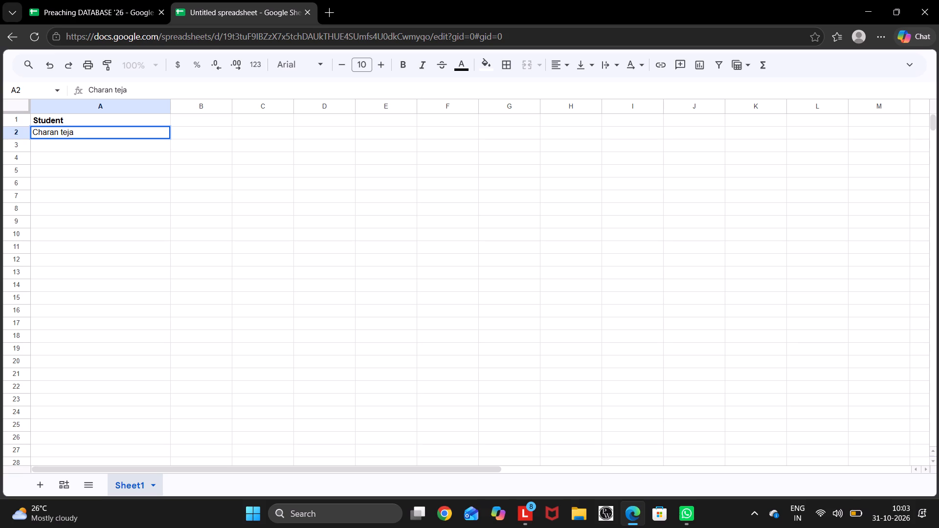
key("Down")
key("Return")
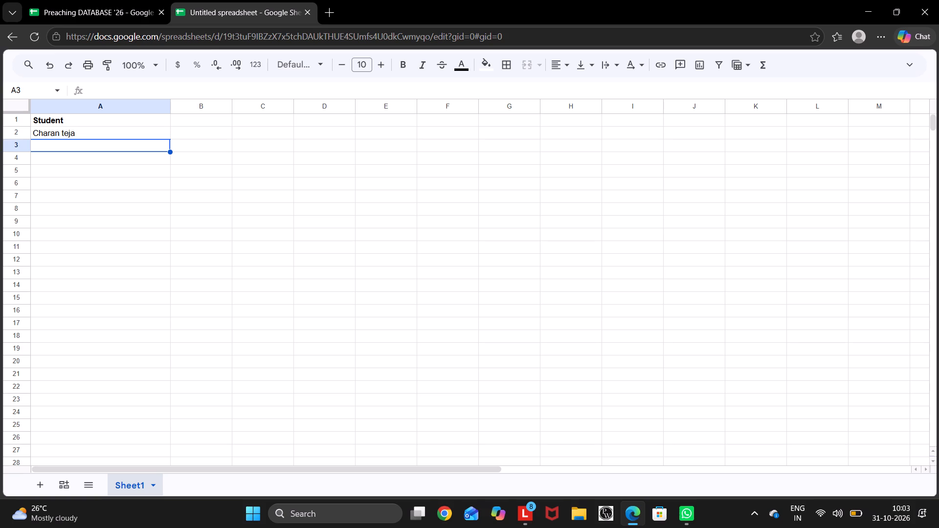
Enter the second student's name, Saicharan, as one word in cell A3.
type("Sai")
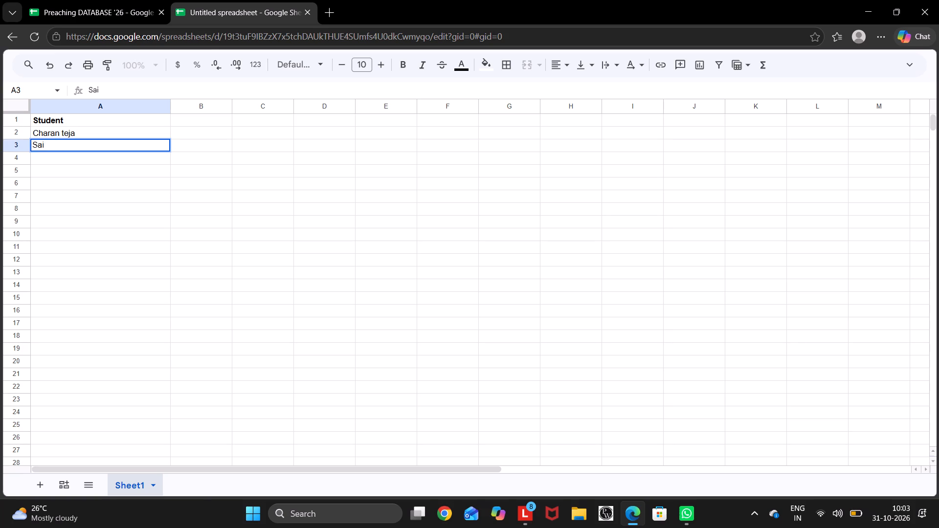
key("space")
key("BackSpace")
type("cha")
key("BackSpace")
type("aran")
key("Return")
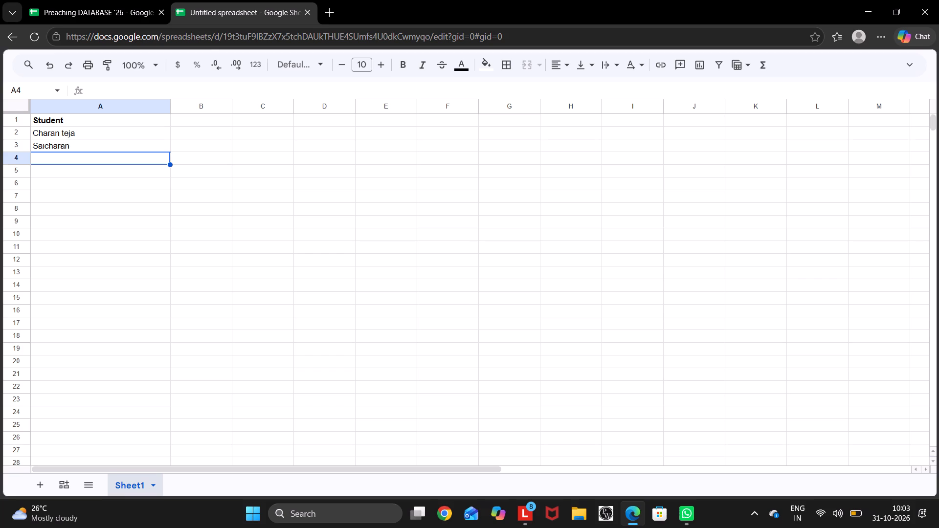
Enter the third student's first name and lowercase surname in cell A4.
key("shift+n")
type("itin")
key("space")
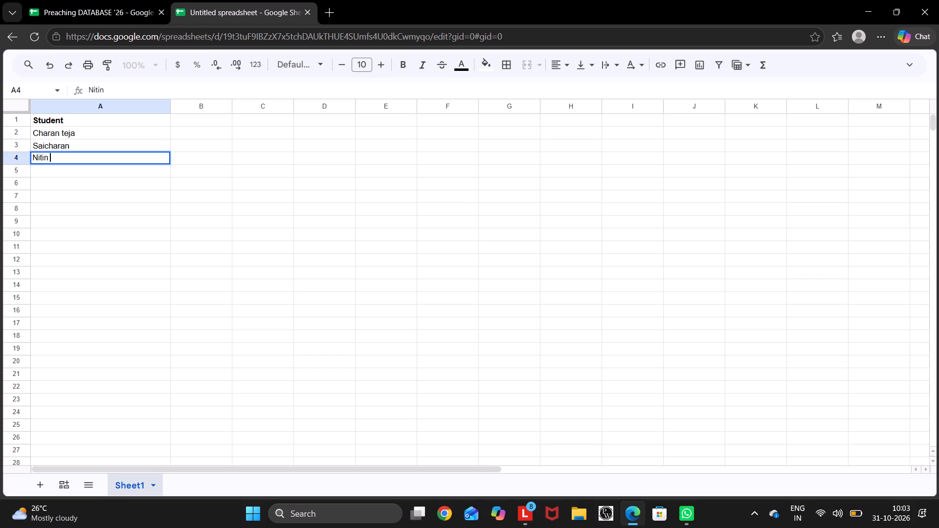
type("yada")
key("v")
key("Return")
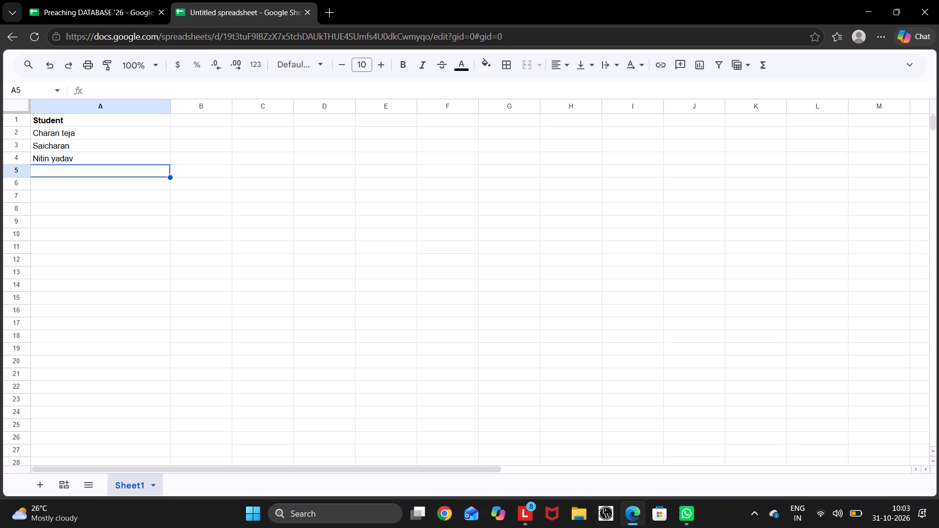
Enter the fourth student's name, Shashank, in cell A5.
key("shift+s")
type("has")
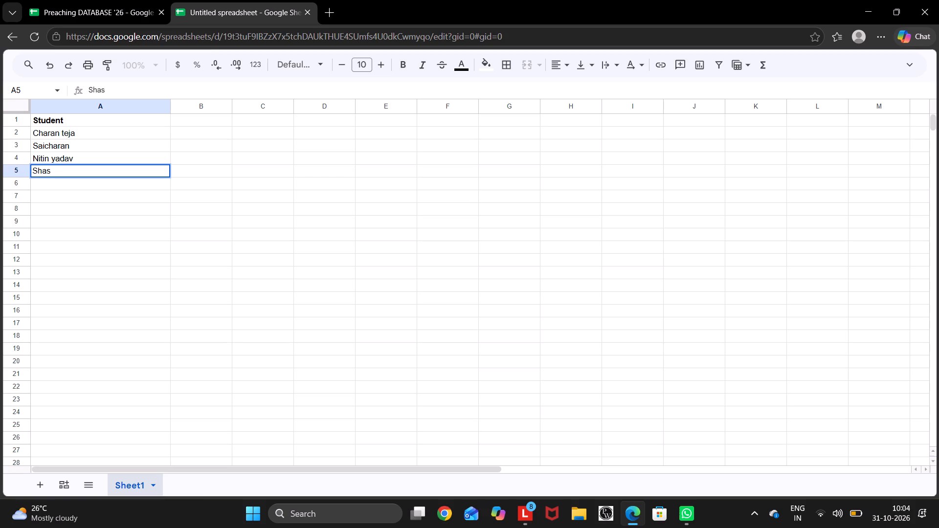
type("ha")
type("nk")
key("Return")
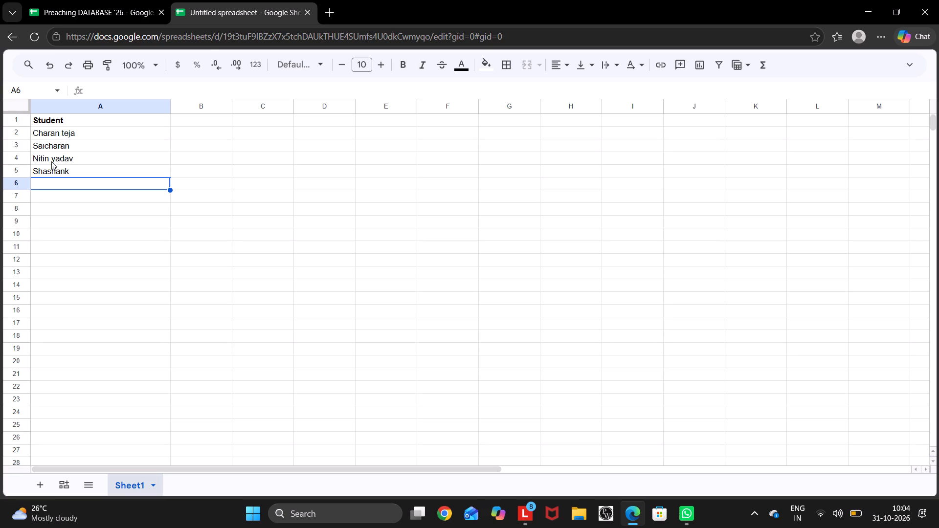
Open cell A6, below the last student name, for editing.
double_click(61, 183)
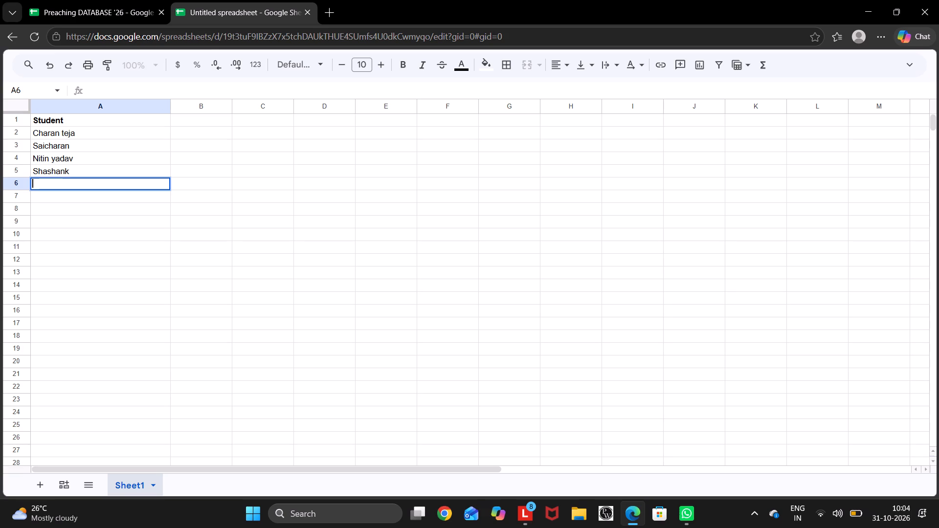
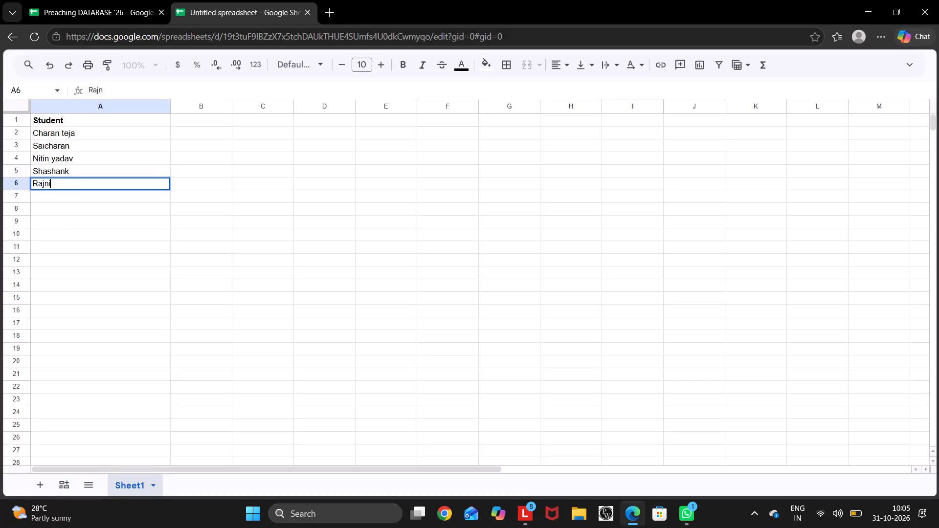
Complete the fifth student's name as Rajnikant in cell A6.
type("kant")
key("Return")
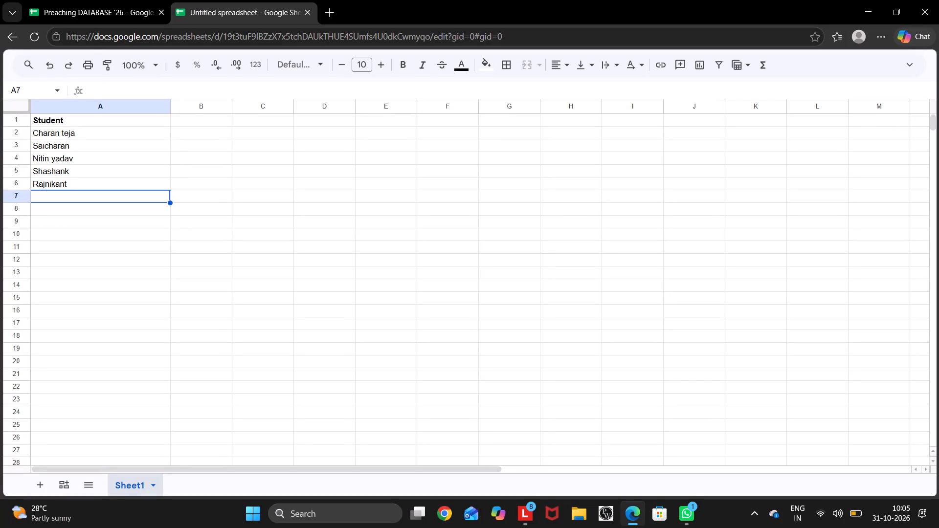
Enter the sixth student's name, Shravan, in cell A7.
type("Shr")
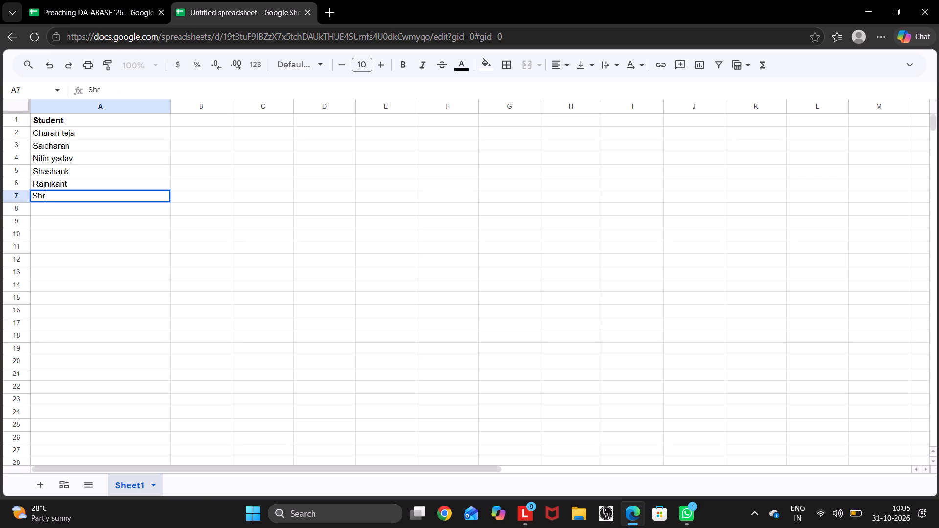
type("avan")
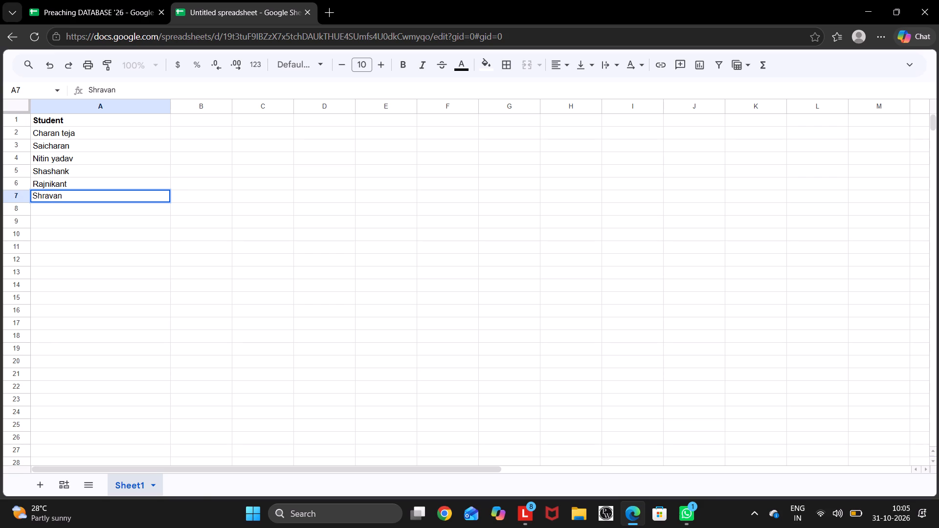
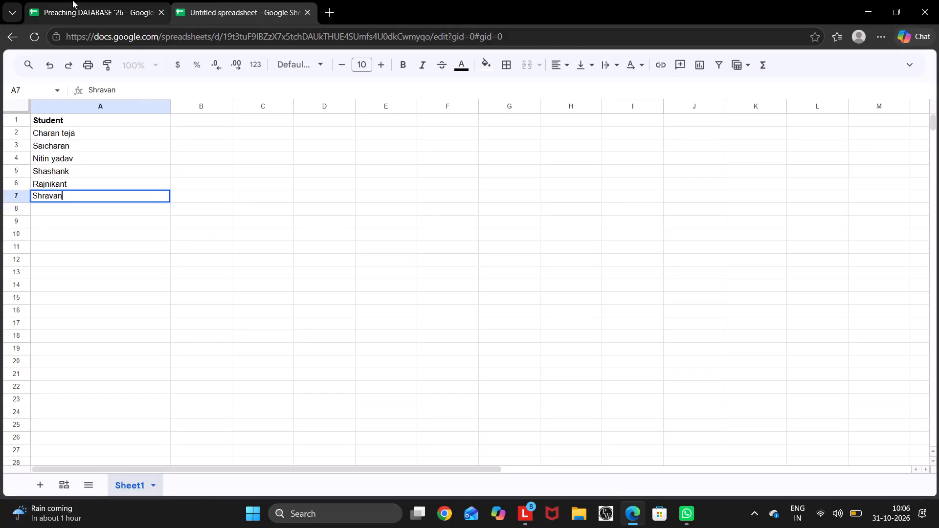
Review the student rows and attendance entries on the SUBHAM PR PI sheet of the Preaching DATABASE '26 spreadsheet.
left_click(74, 0)
scroll(193, 302, "down", 3)
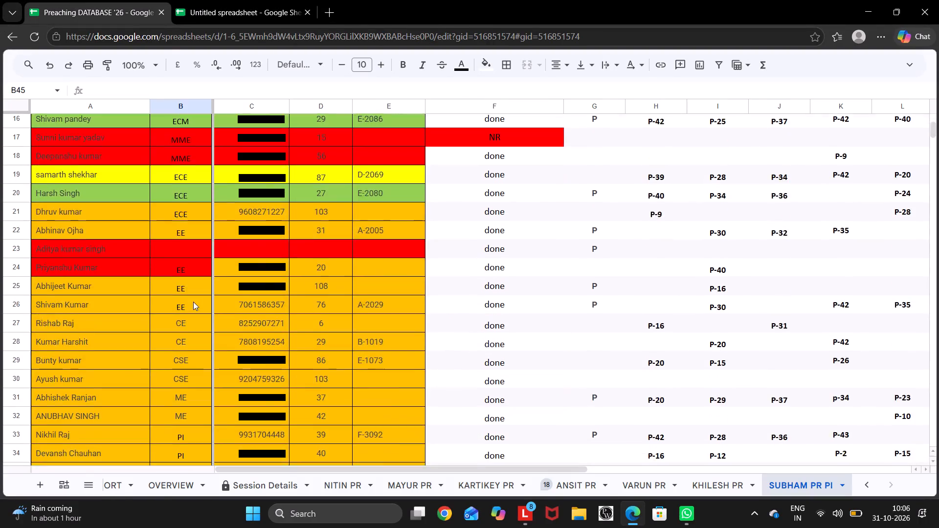
scroll(193, 302, "down", 3)
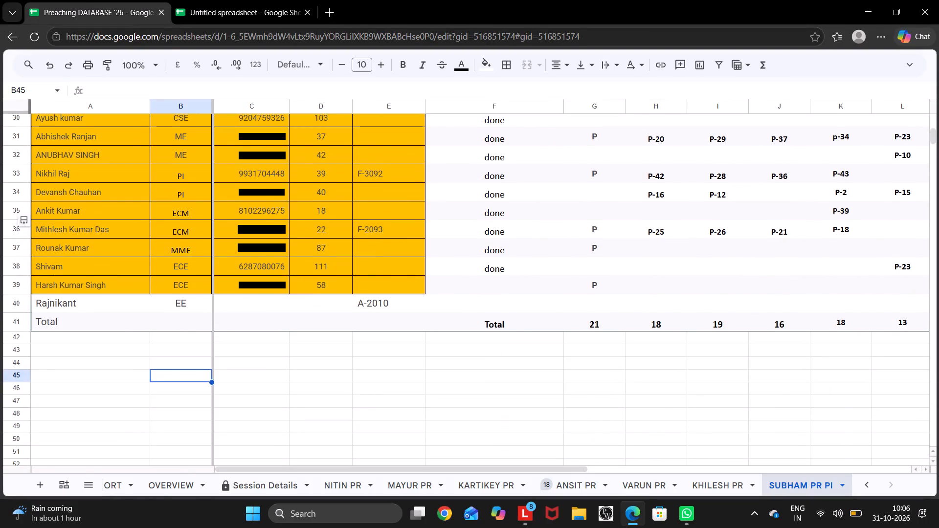
scroll(64, 261, "up", 1)
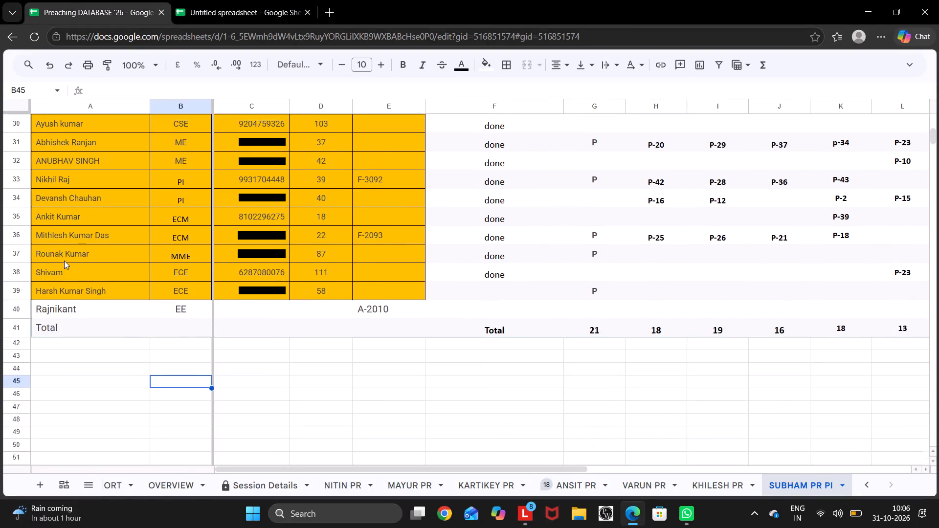
scroll(64, 261, "up", 1)
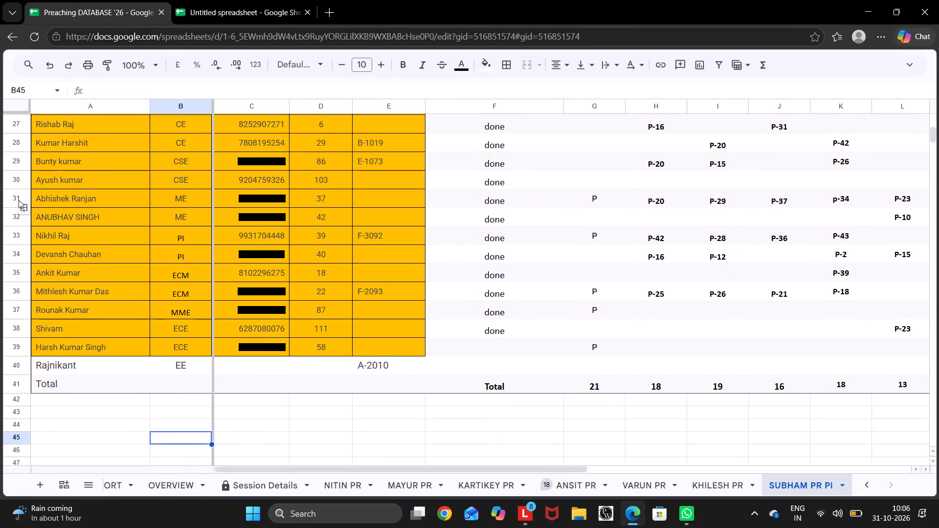
left_click(10, 198)
scroll(256, 243, "up", 1)
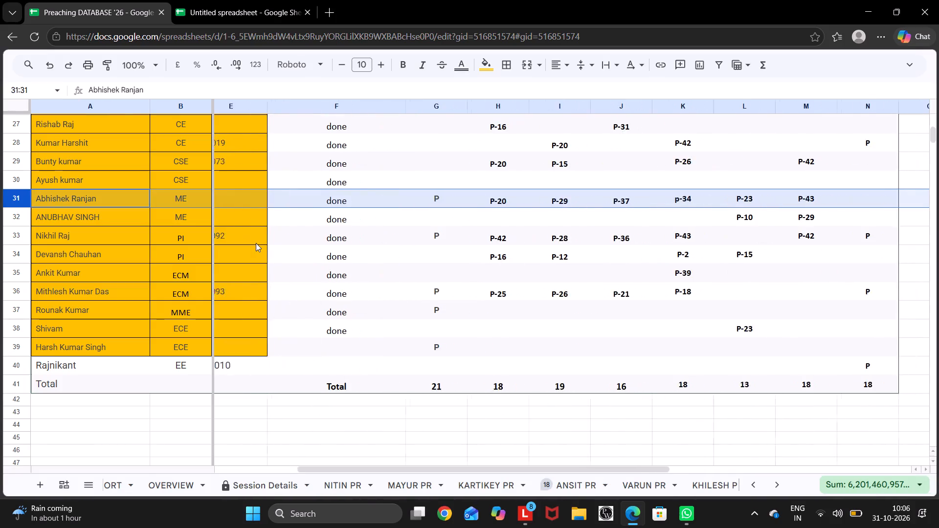
scroll(256, 243, "up", 2)
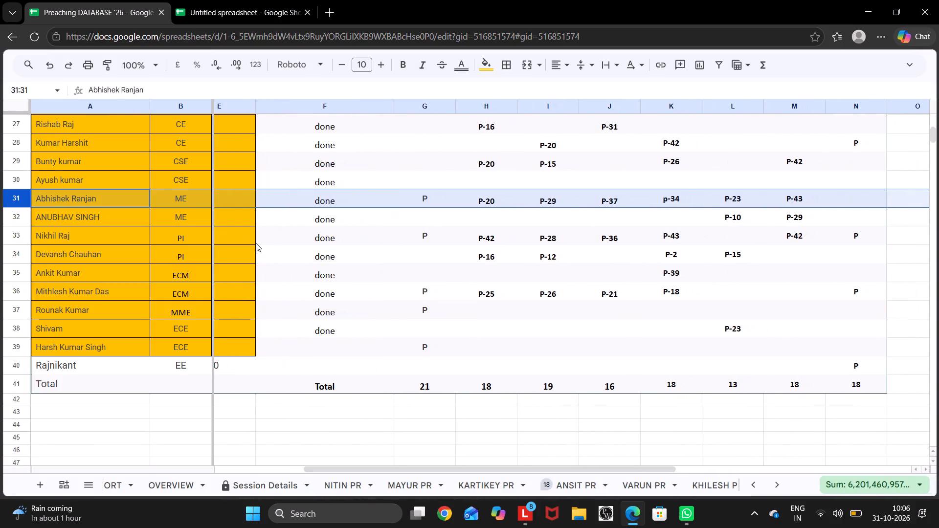
scroll(256, 243, "up", 1)
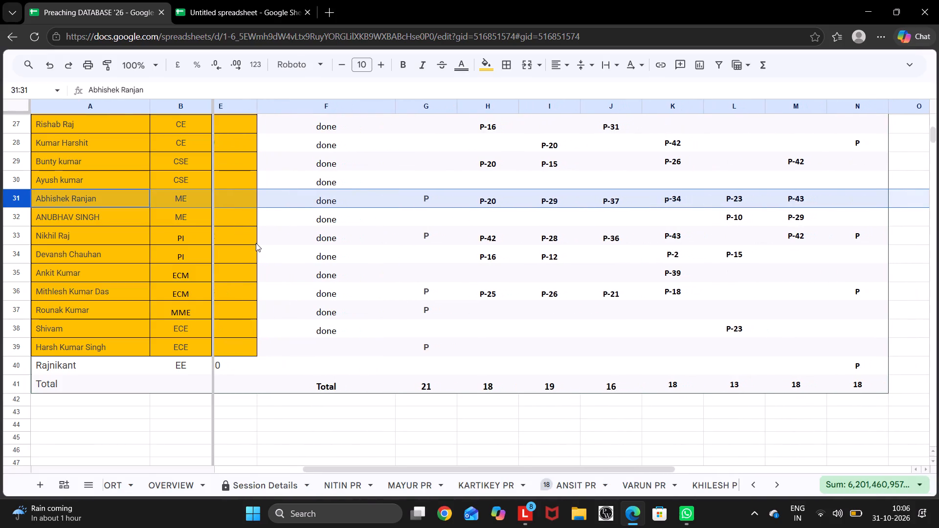
scroll(256, 243, "up", 2)
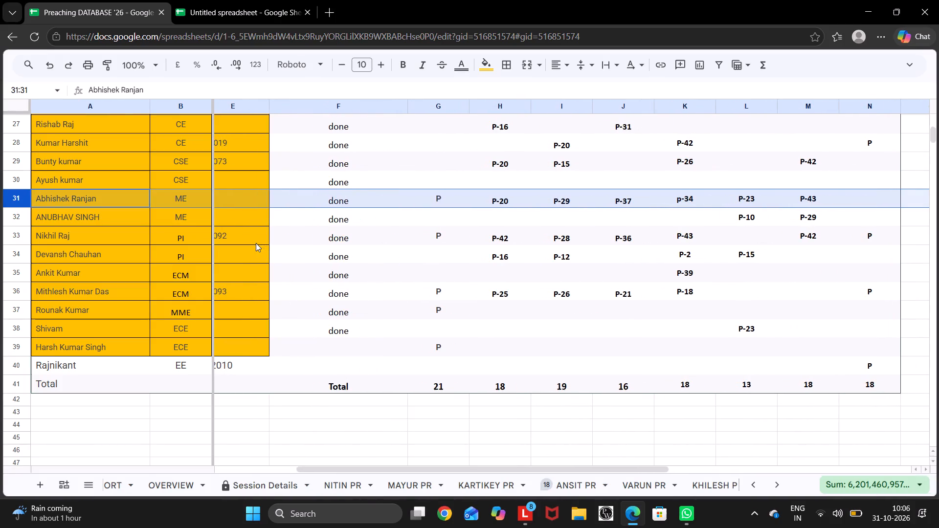
scroll(256, 243, "up", 3)
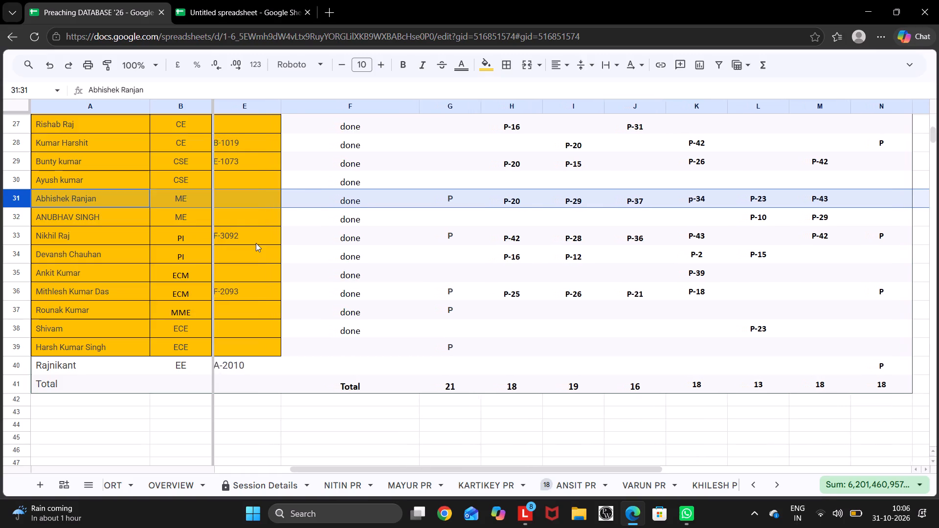
scroll(256, 243, "up", 1)
scroll(256, 243, "right", 2)
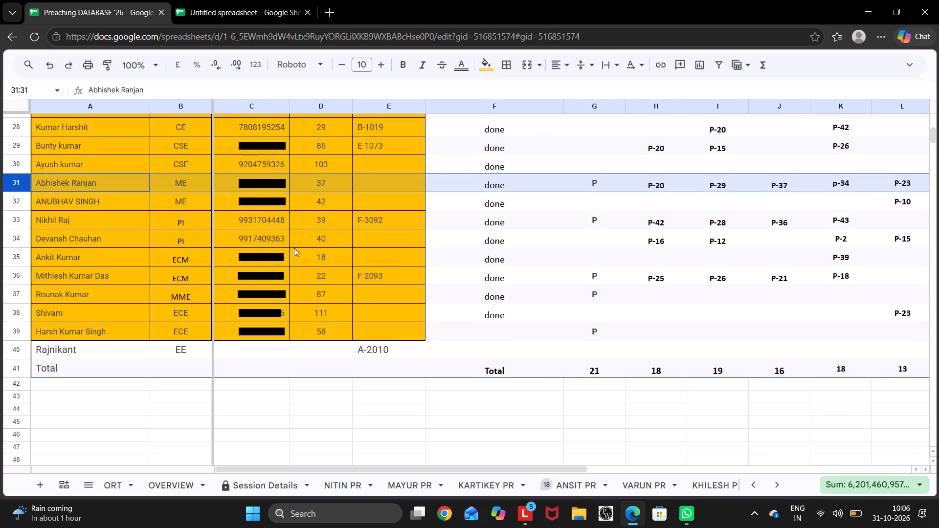
scroll(366, 260, "up", 1)
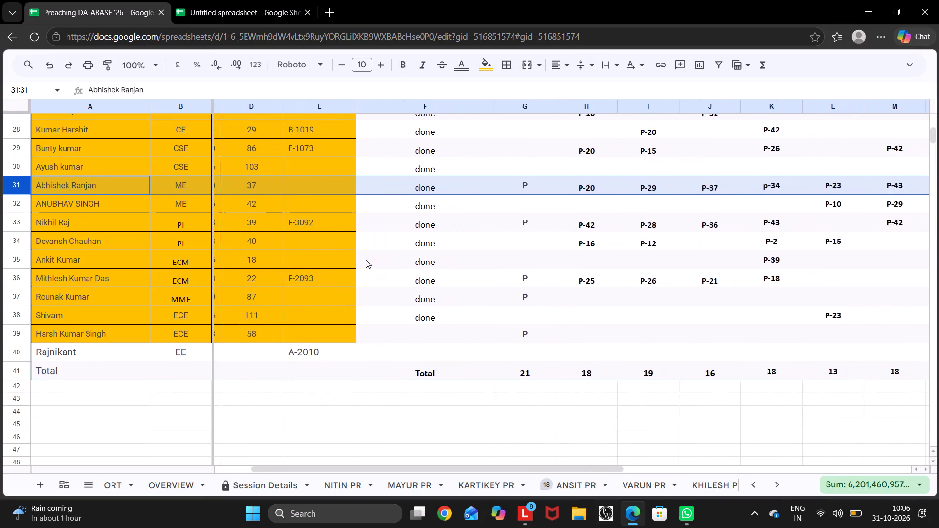
scroll(366, 260, "up", 2)
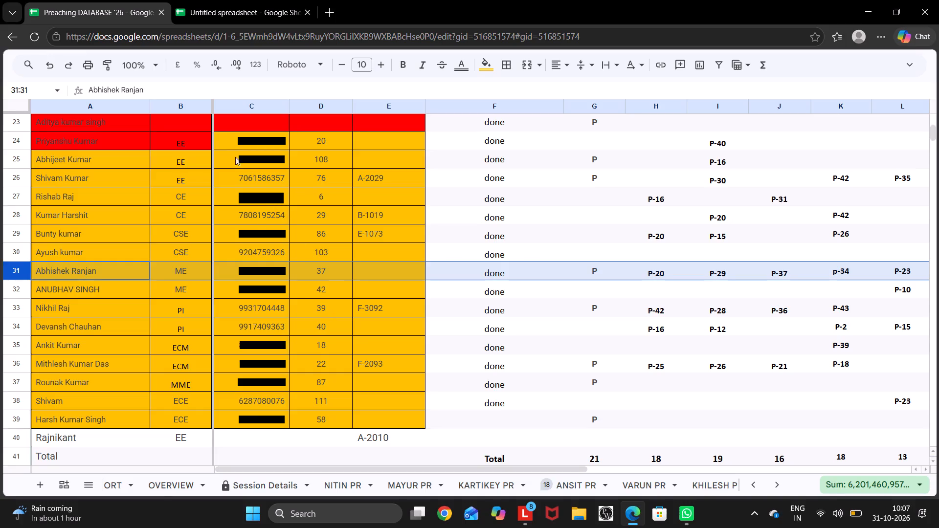
Return to the untitled spreadsheet and enter the seventh student's name, Pushpam, in cell A8.
left_click(213, 5)
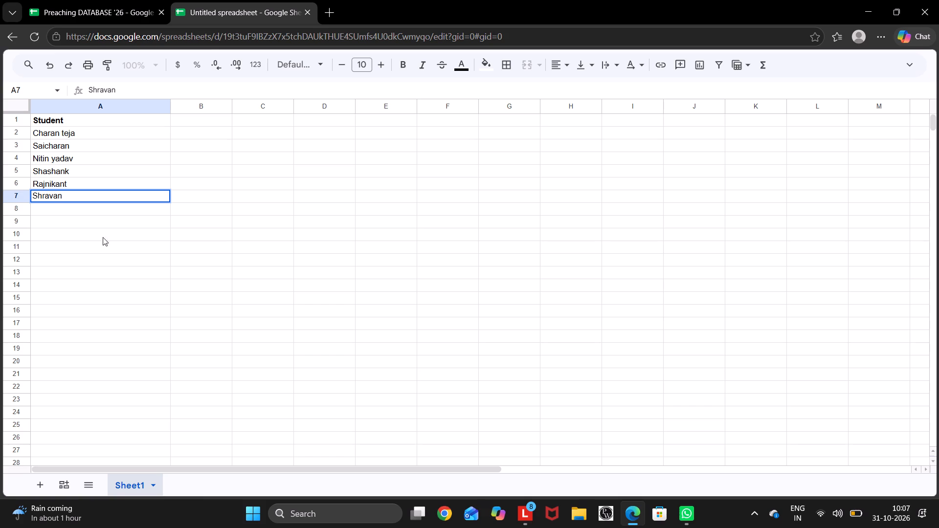
key("Return")
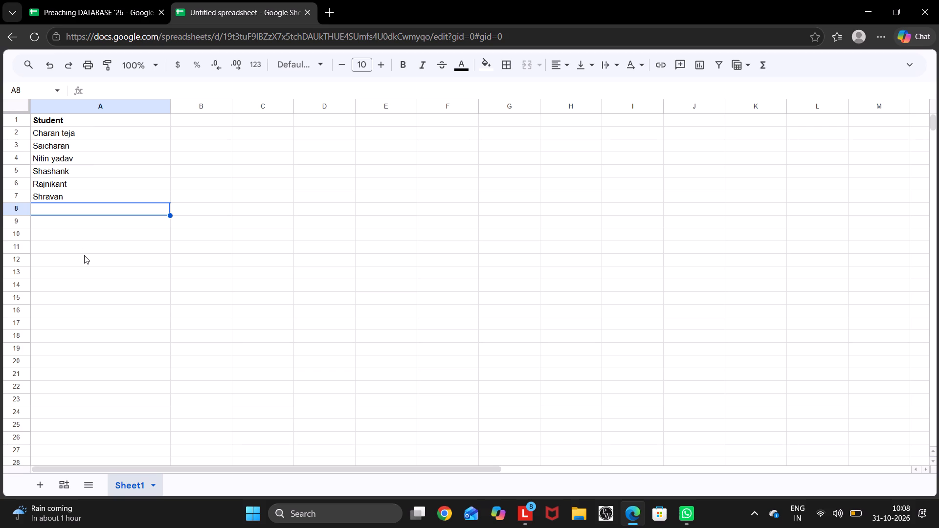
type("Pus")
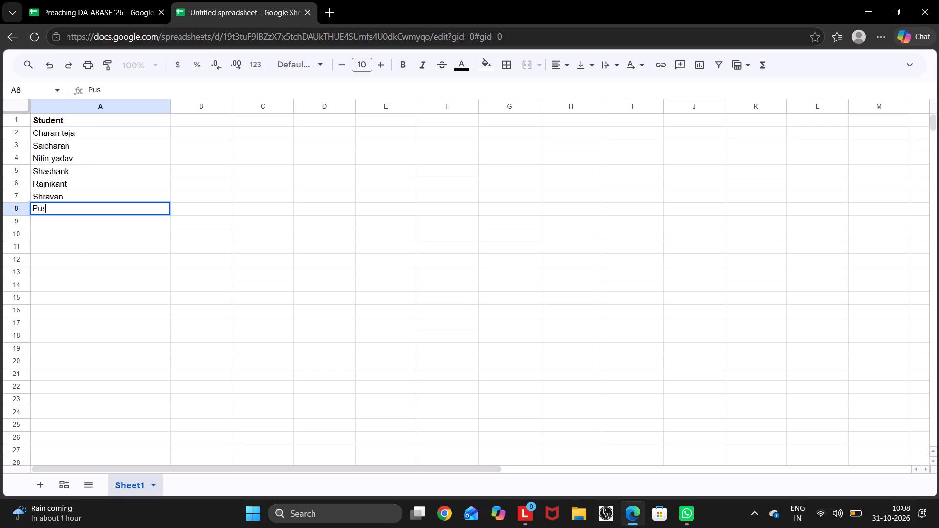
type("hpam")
right_click(100, 106)
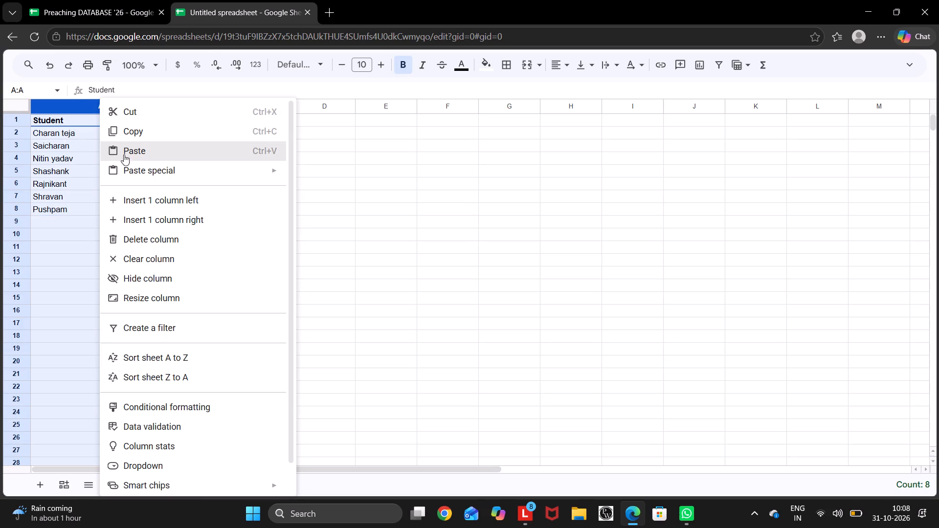
Enter the eighth student's first name and surname in cell A9.
double_click(49, 220)
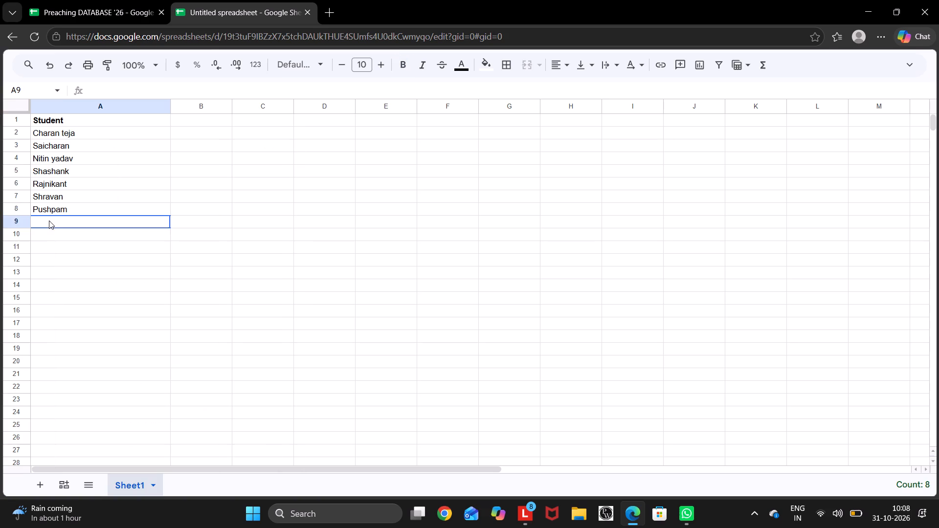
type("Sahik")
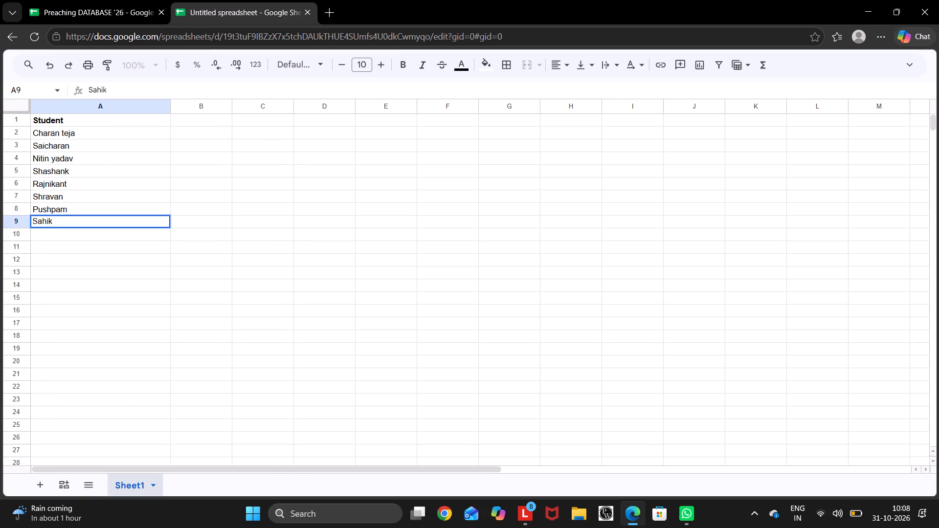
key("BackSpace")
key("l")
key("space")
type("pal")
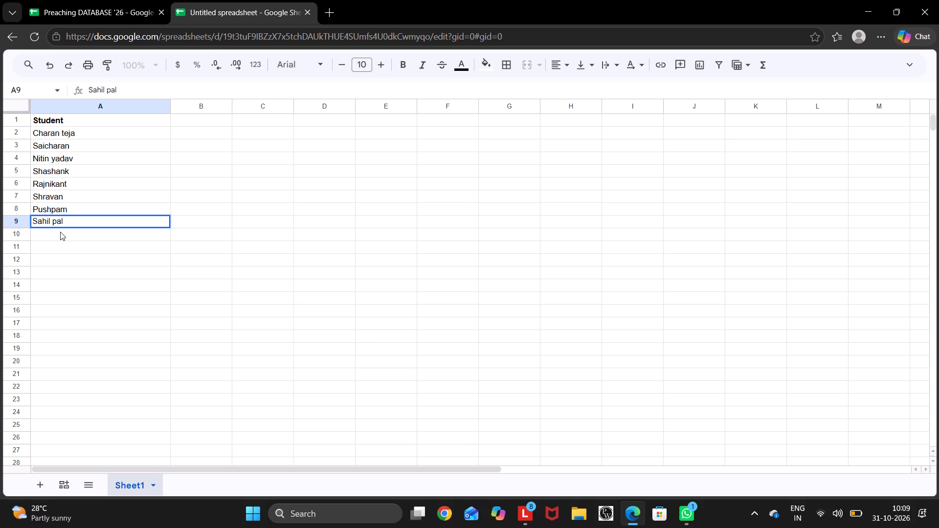
left_click(50, 239)
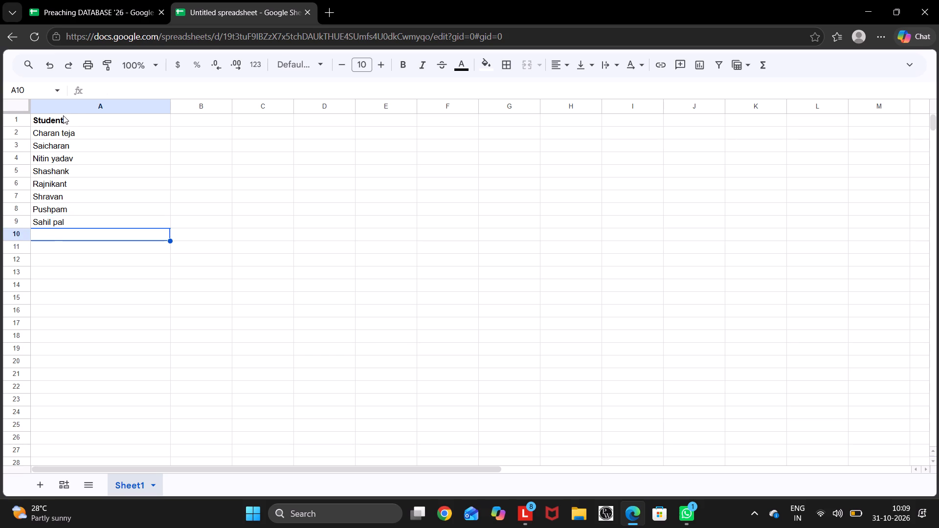
Insert one empty column to the left of the Student column.
right_click(75, 107)
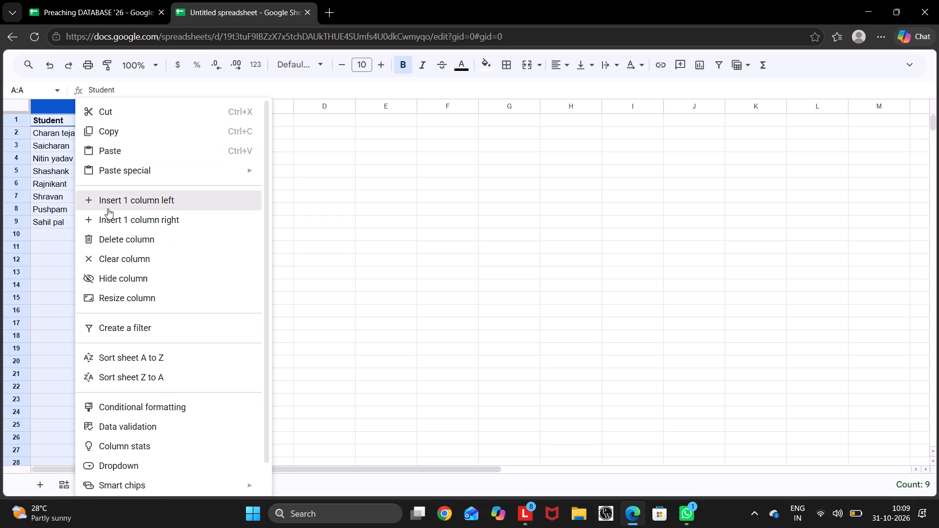
left_click(129, 204)
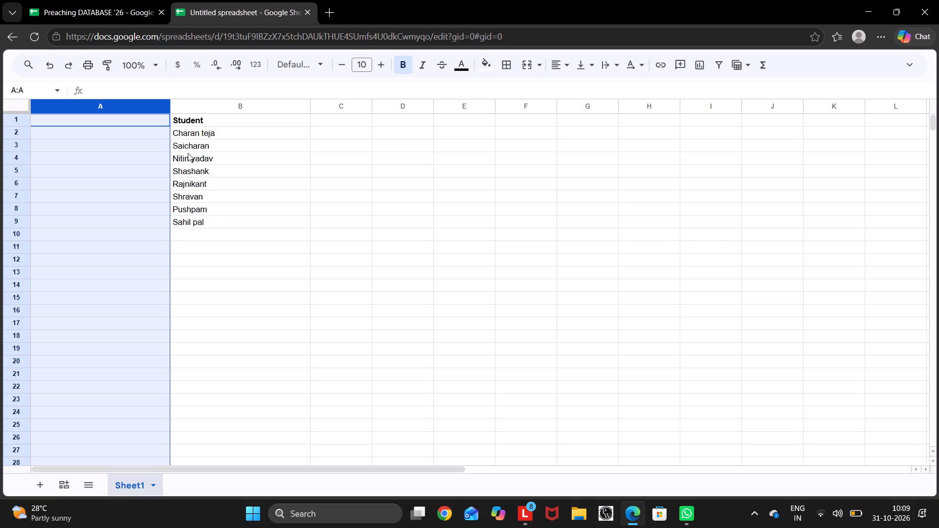
Merge the empty cells A1 to A9 beside the student list into one cell.
left_click_drag(137, 123, 138, 127)
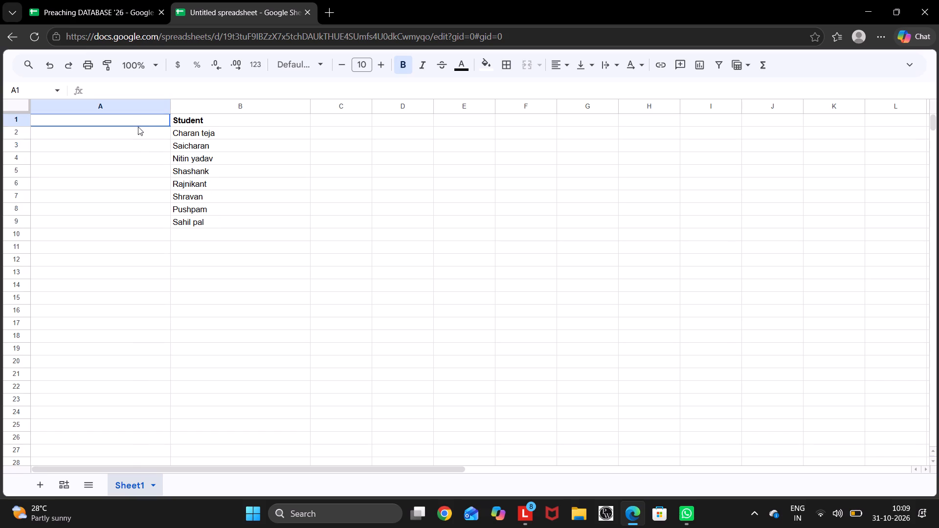
left_click_drag(138, 127, 153, 217)
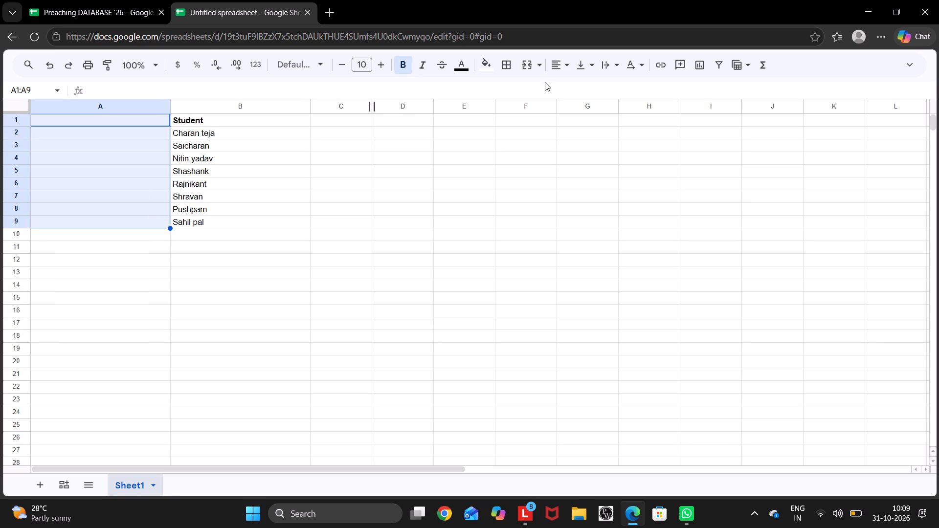
left_click(117, 124)
left_click(47, 117)
left_click_drag(47, 117, 61, 120)
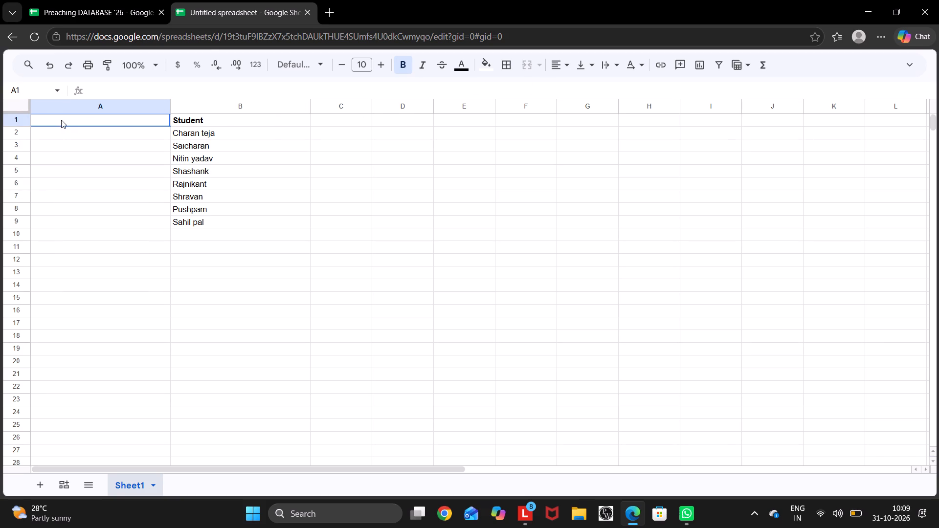
left_click_drag(61, 120, 128, 220)
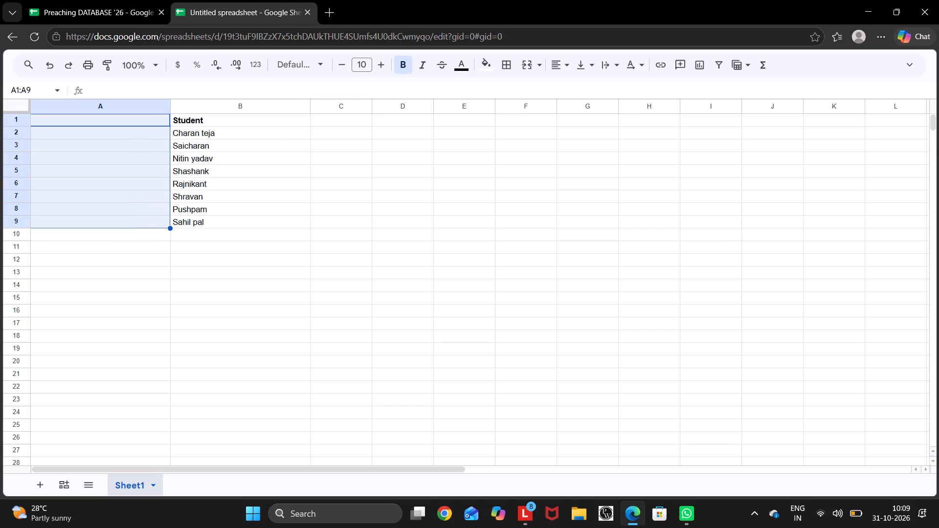
left_click(566, 66)
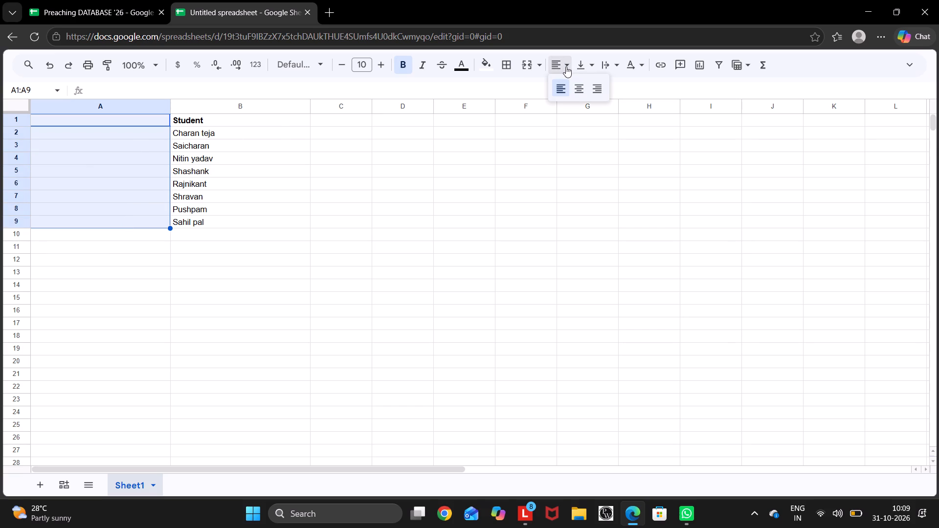
left_click(522, 66)
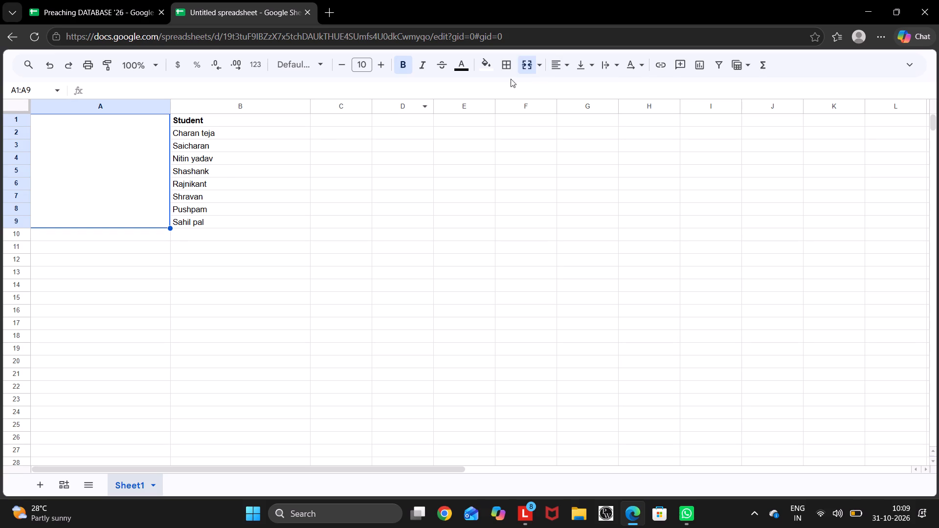
double_click(99, 164)
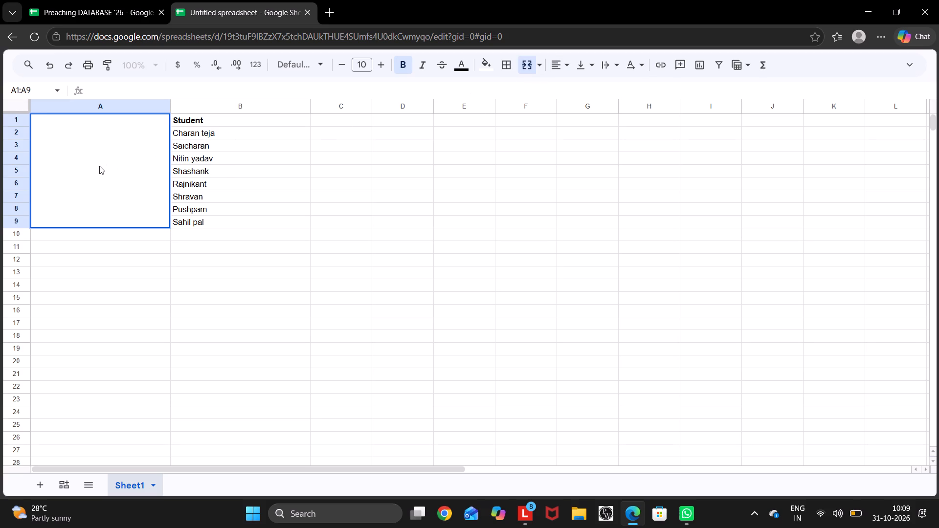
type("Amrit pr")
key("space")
left_click(566, 64)
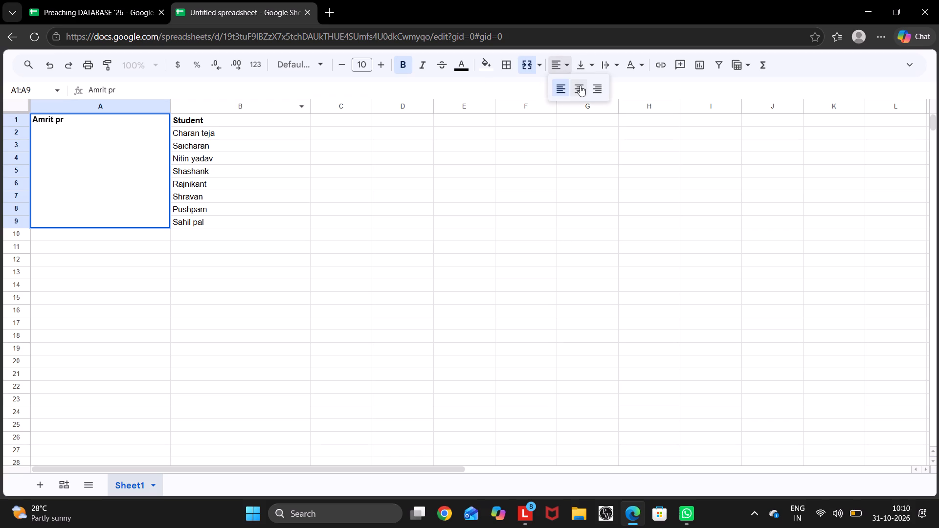
left_click(580, 86)
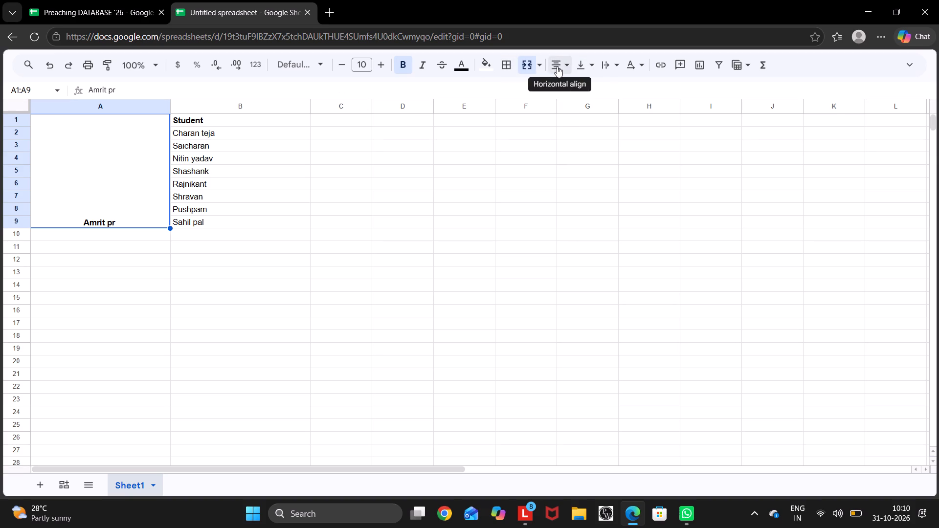
Centre the Amrit pr label vertically in its merged cell A1:A9.
left_click(538, 63)
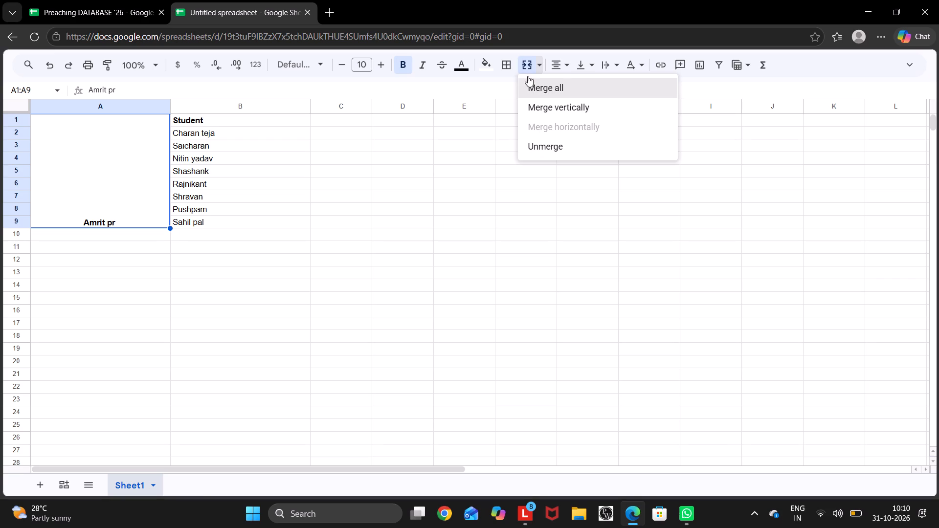
left_click(539, 66)
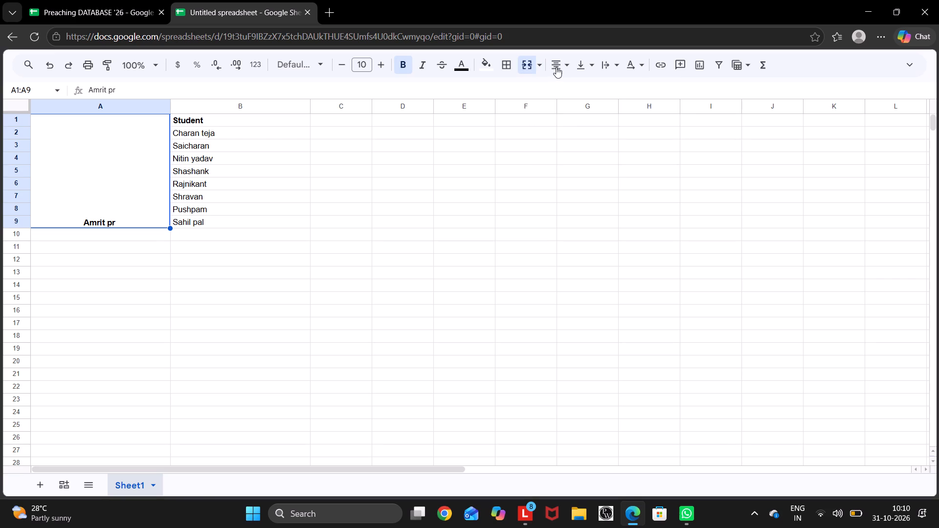
left_click(589, 63)
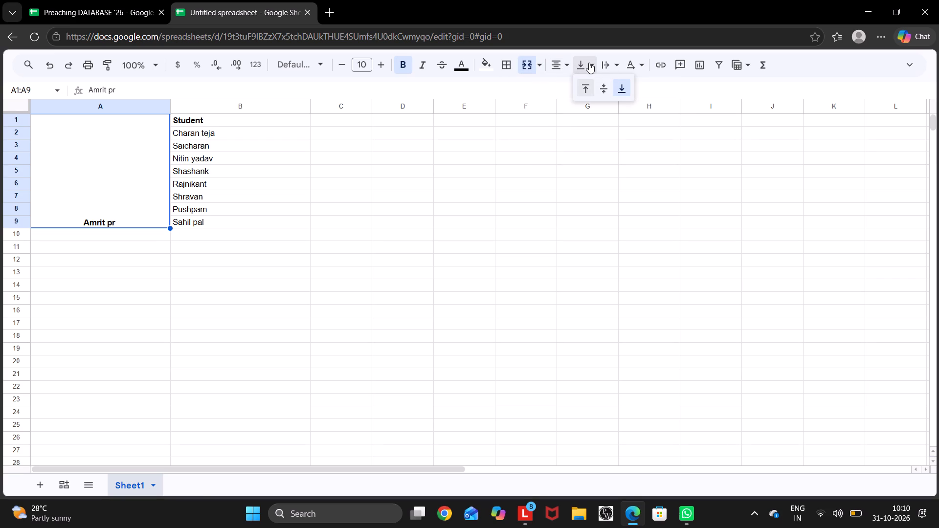
left_click(604, 80)
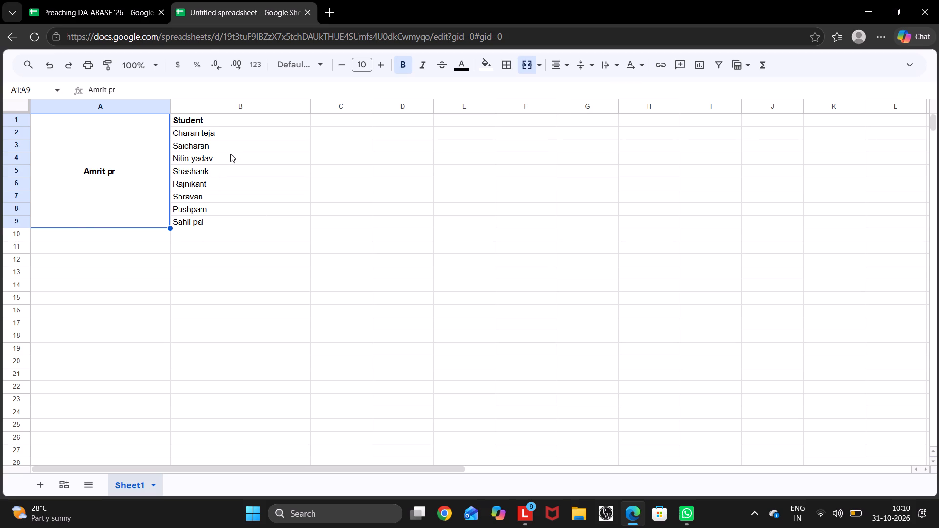
Fill the first two student name cells, B2 and B3, with yellow, one after the other.
left_click(217, 145)
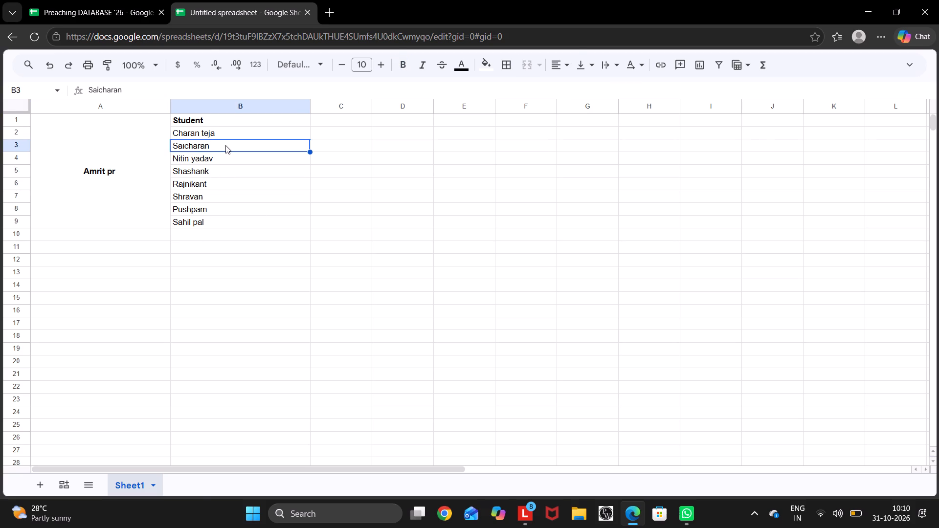
double_click(189, 130)
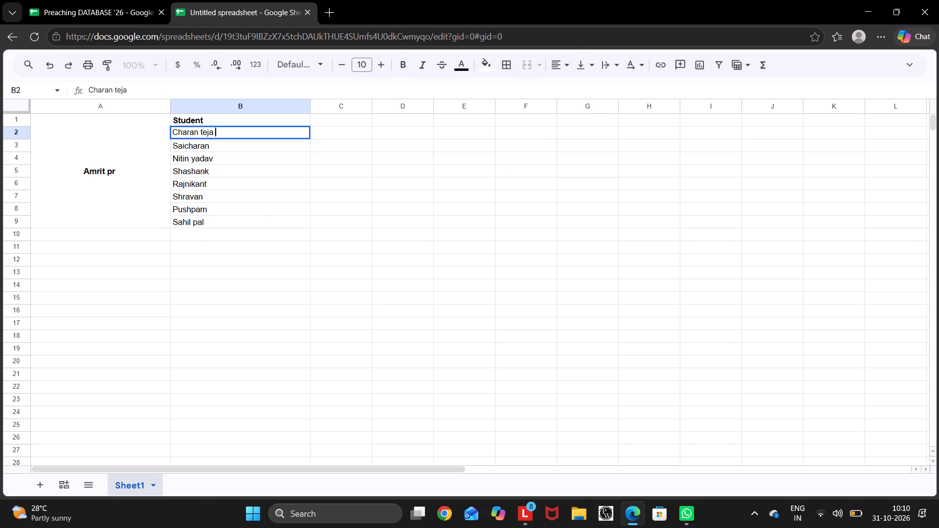
left_click(221, 134)
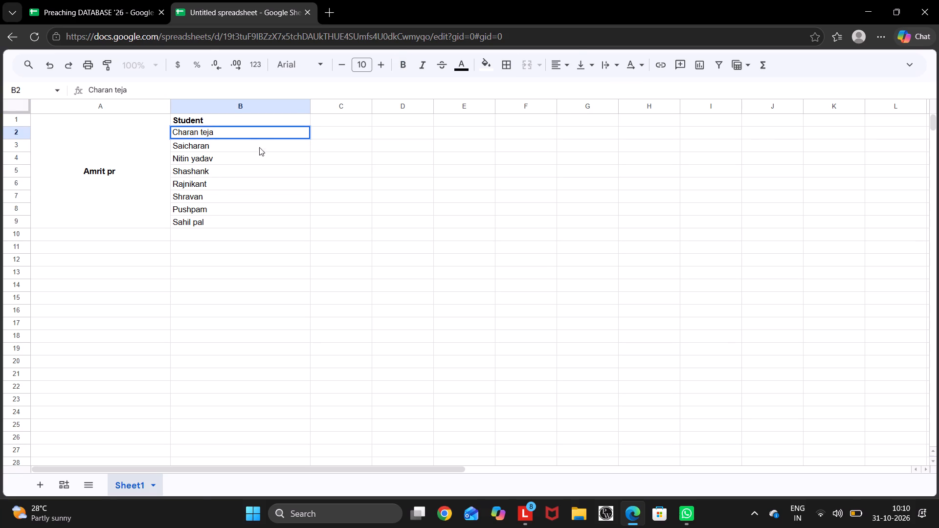
left_click(262, 151)
left_click(239, 134)
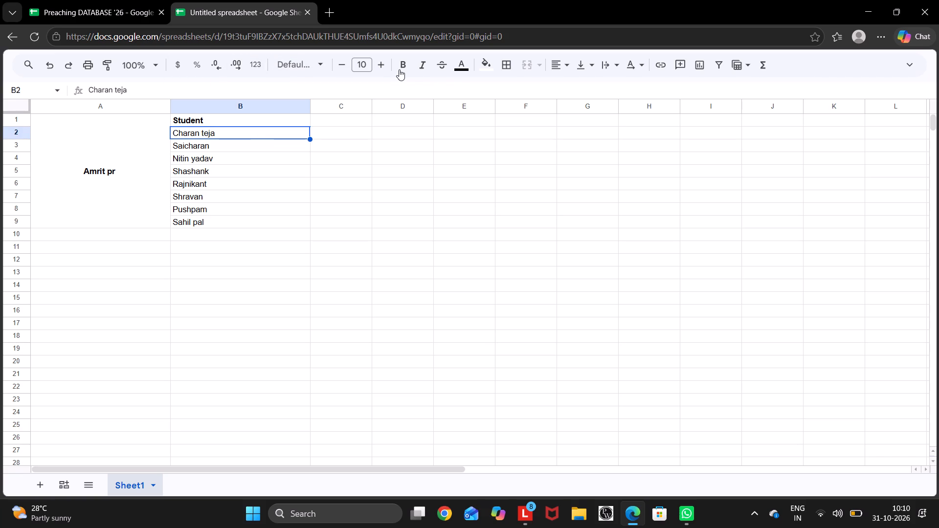
left_click(487, 66)
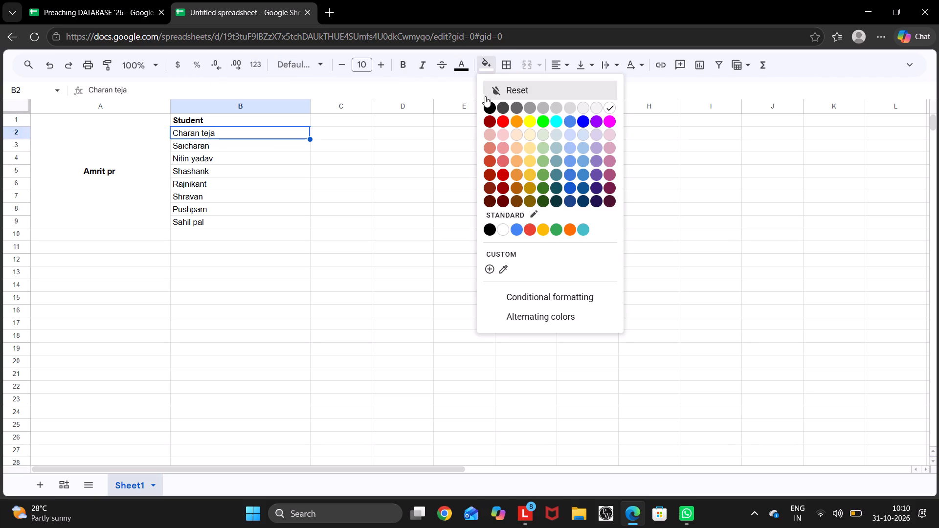
left_click(527, 120)
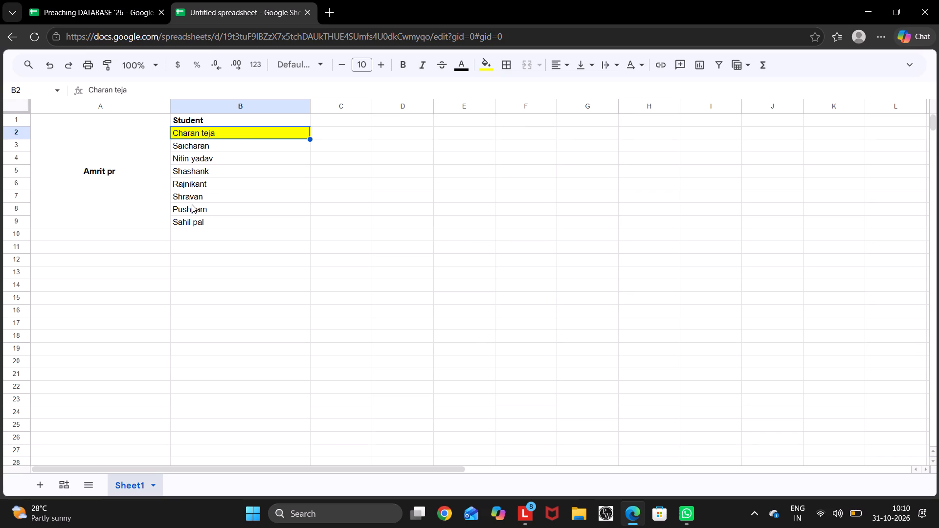
left_click(202, 219)
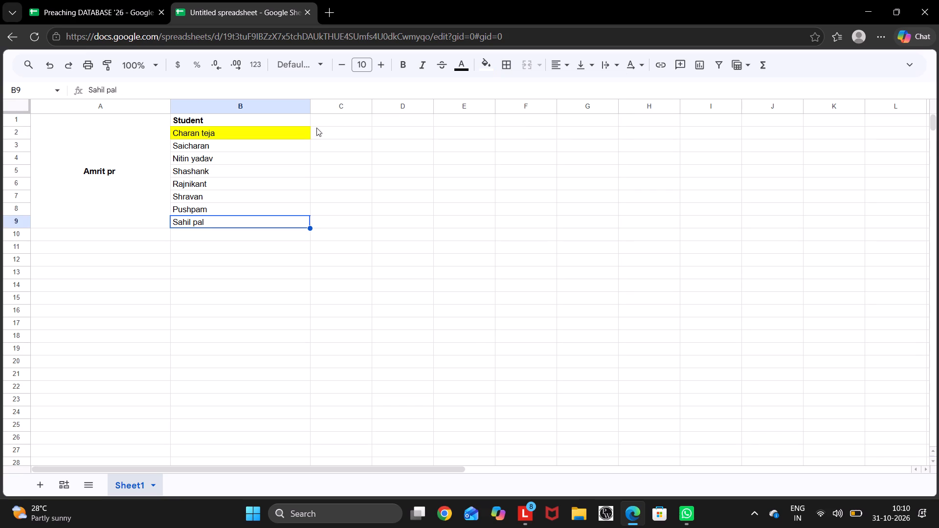
left_click(202, 145)
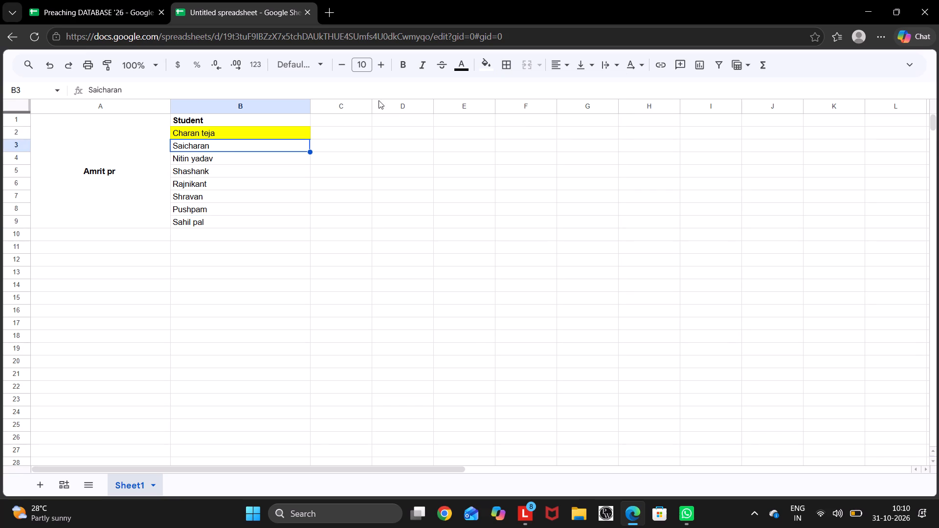
left_click(486, 64)
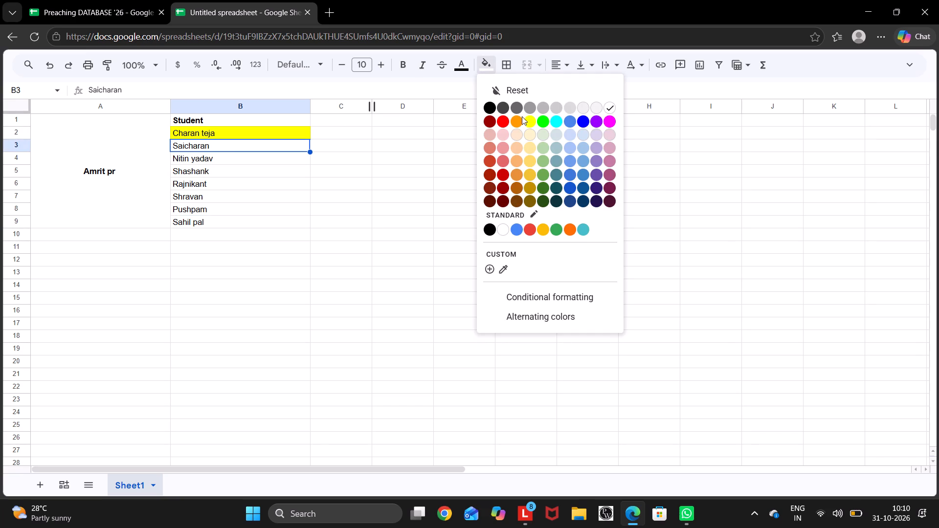
left_click(527, 121)
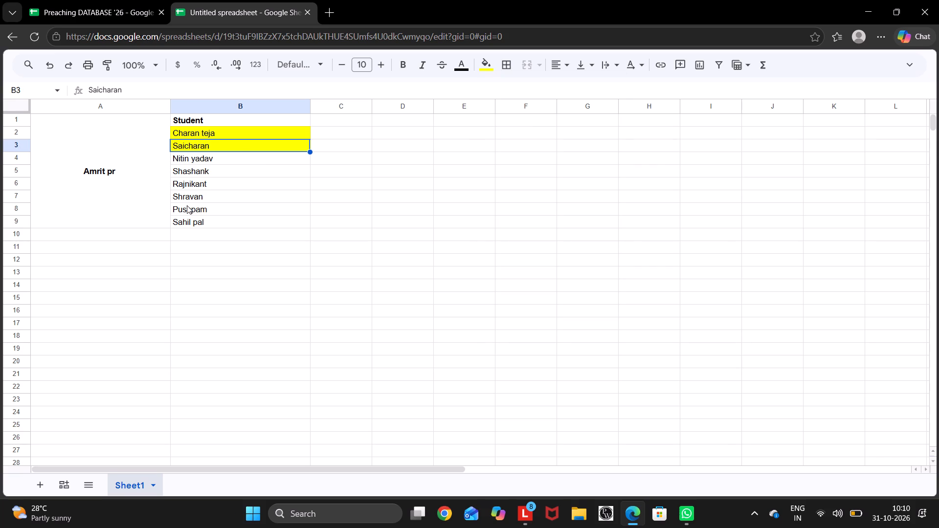
Give the student name cells B9 and B5 the same yellow fill, starting with B9.
left_click(198, 218)
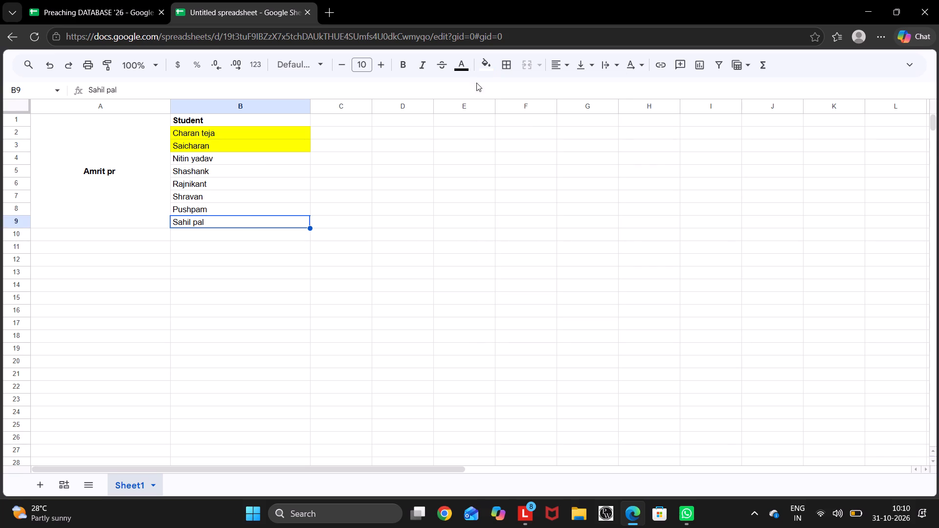
left_click(484, 62)
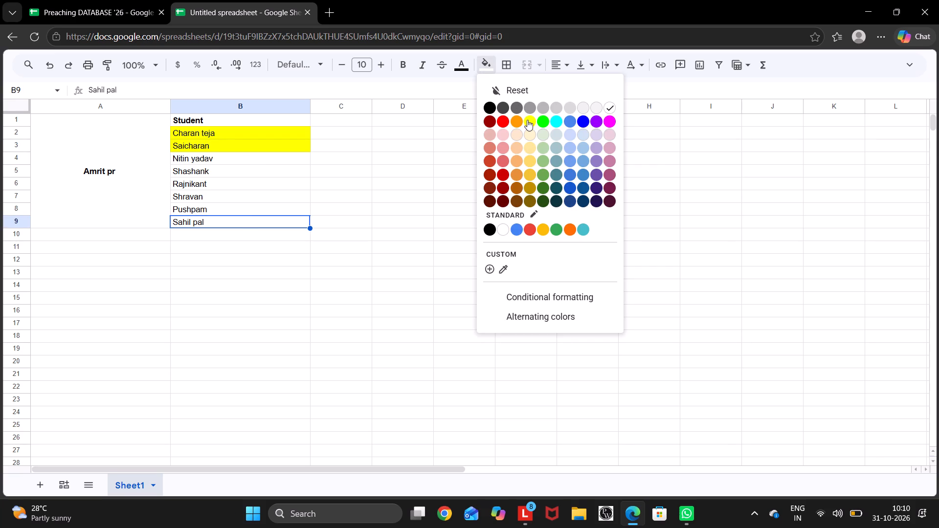
left_click(527, 120)
left_click(214, 173)
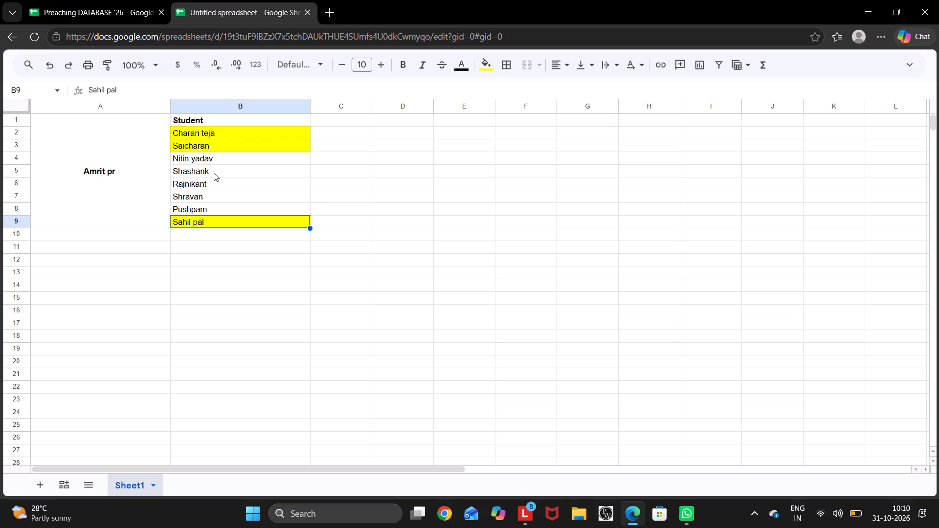
left_click(487, 64)
left_click(526, 117)
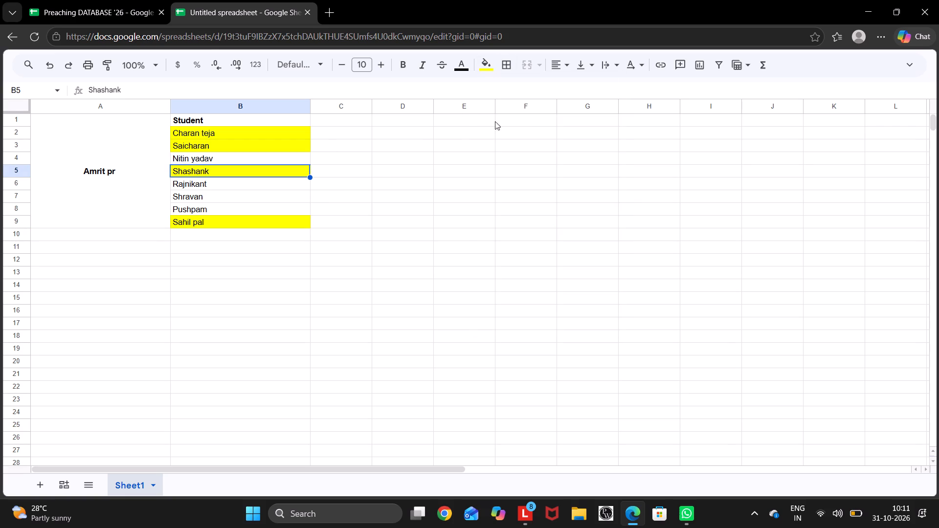
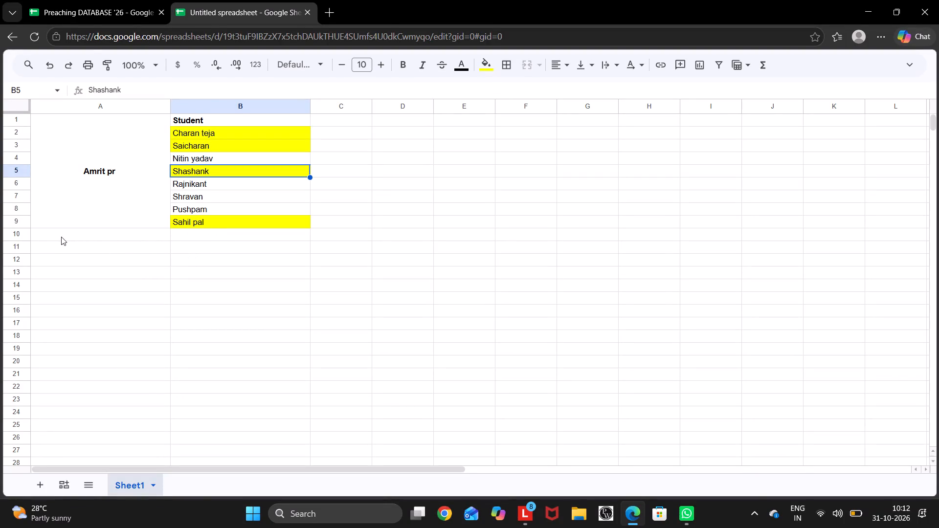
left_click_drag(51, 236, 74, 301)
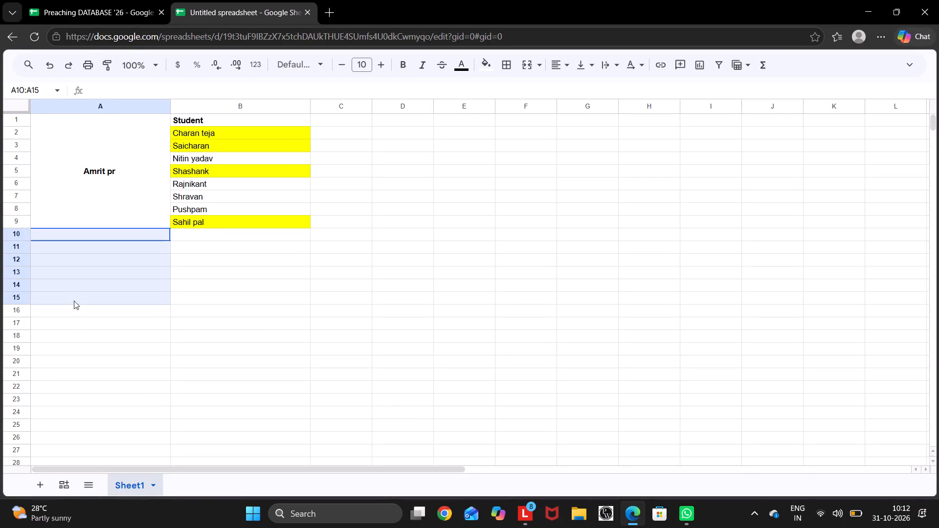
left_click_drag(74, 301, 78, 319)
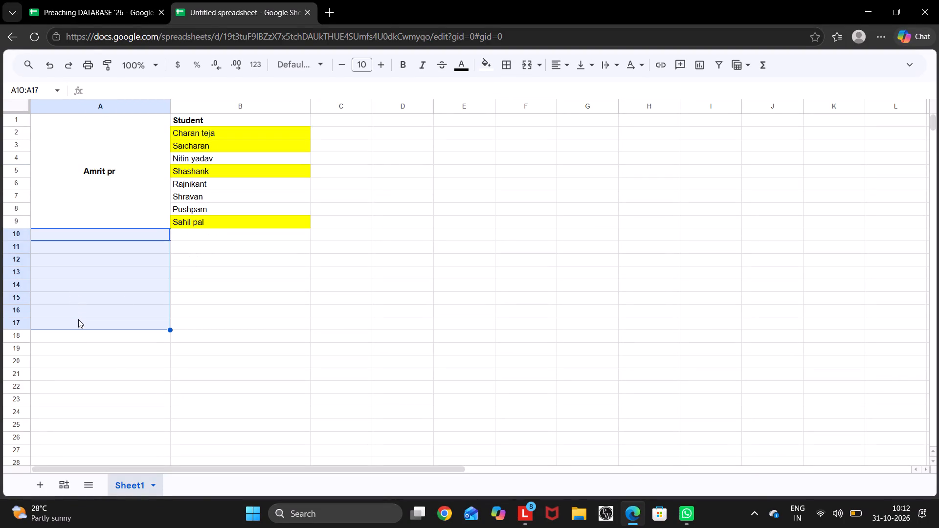
Enter student Mithlesh's full name in cell B10, directly below the existing student list.
double_click(184, 236)
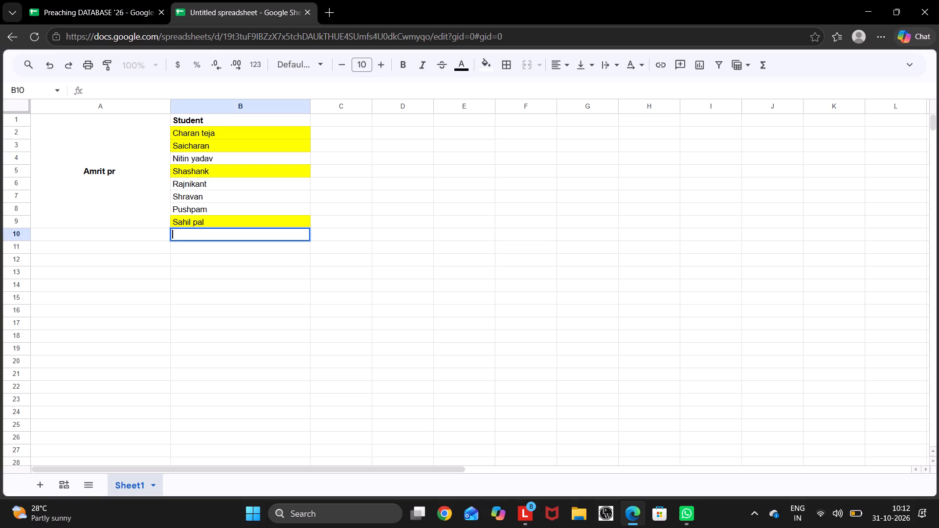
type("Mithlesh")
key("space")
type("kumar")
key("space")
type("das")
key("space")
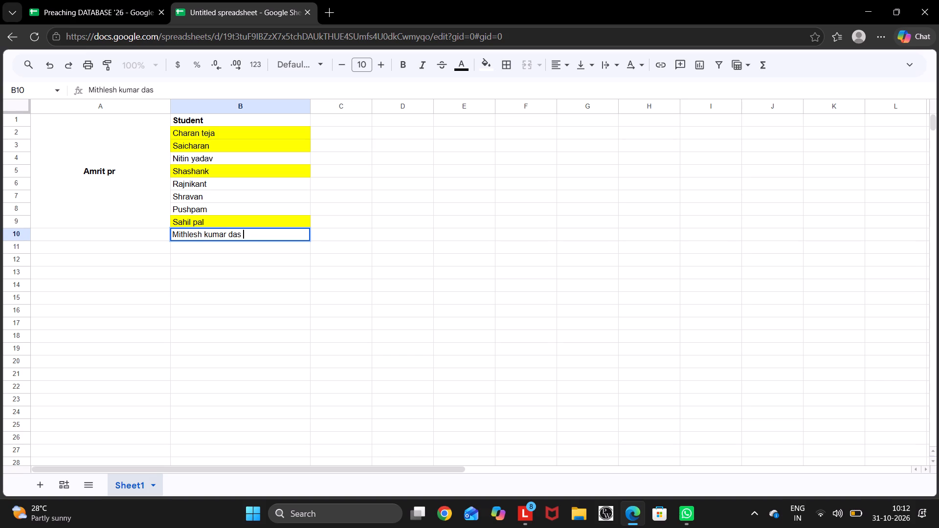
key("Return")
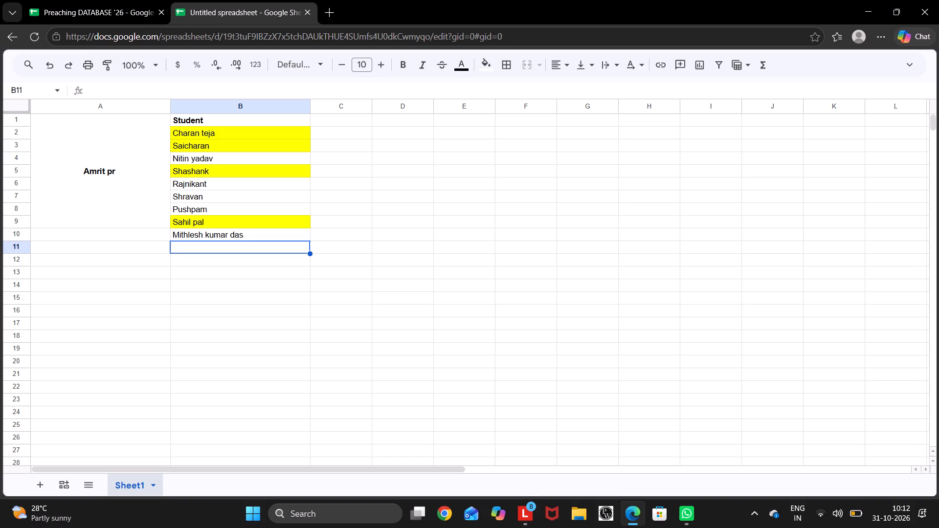
Enter the student's first name, nikhil, in cell B11.
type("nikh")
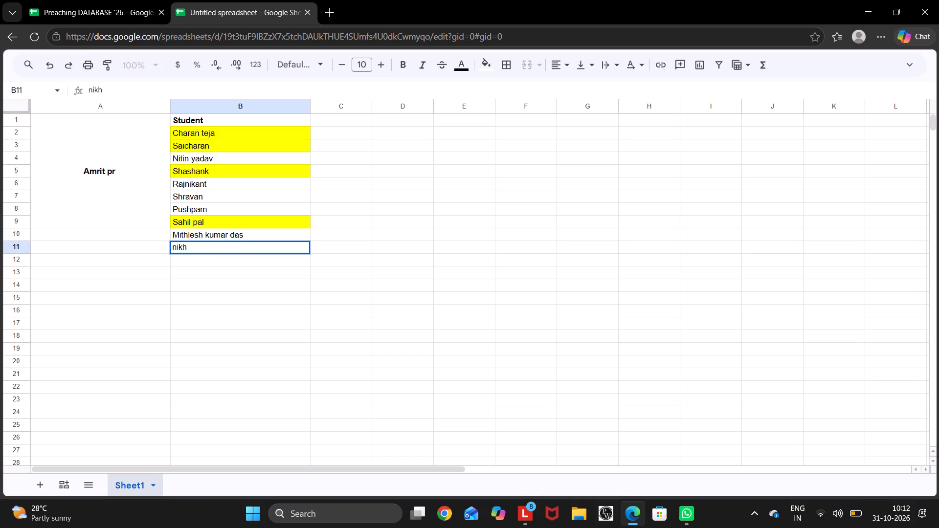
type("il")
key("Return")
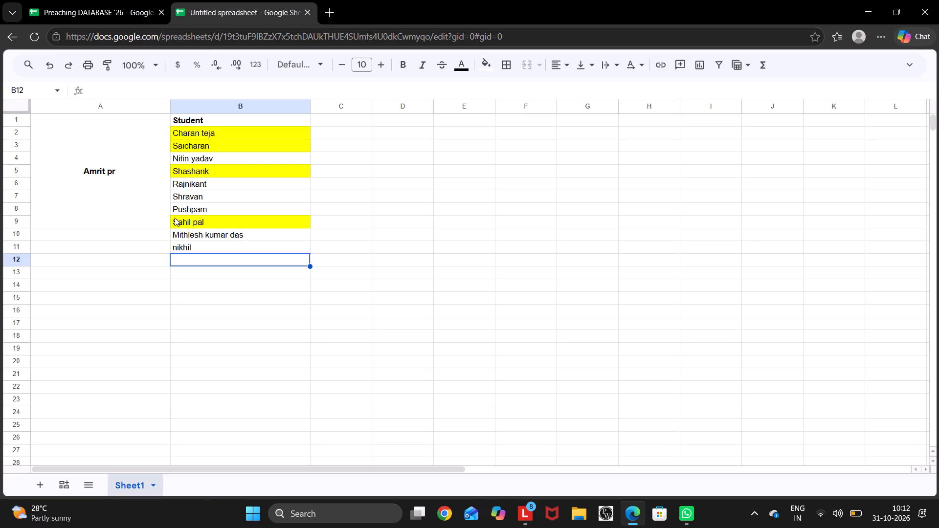
Add the student's surname after the first name in B11 and capitalise the first name's initial letter as N.
double_click(204, 244)
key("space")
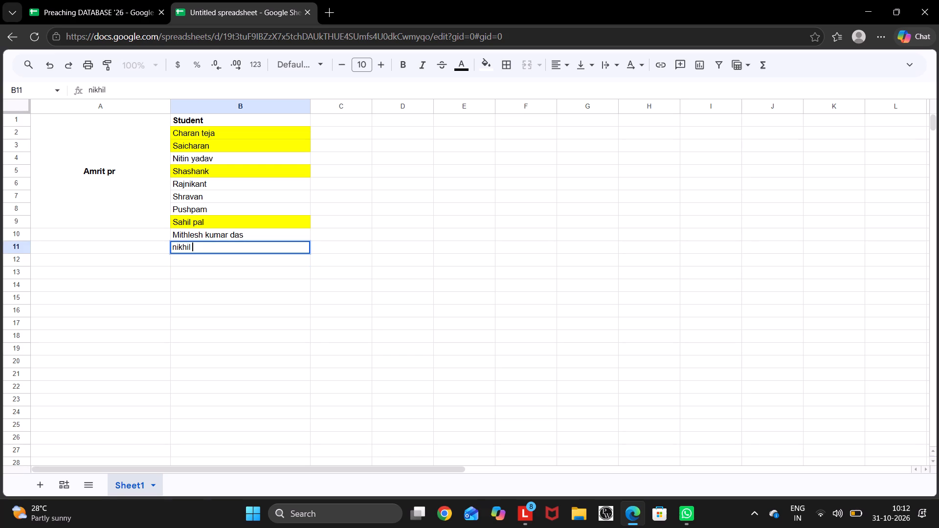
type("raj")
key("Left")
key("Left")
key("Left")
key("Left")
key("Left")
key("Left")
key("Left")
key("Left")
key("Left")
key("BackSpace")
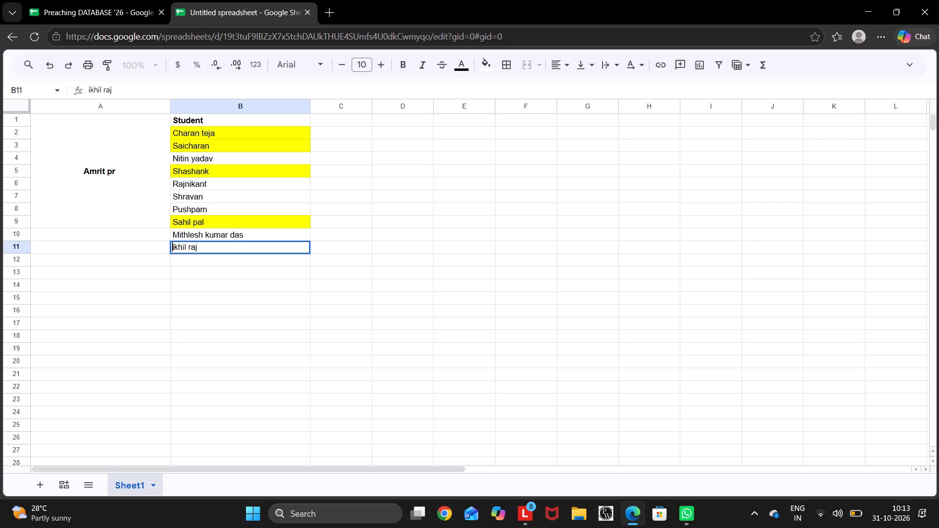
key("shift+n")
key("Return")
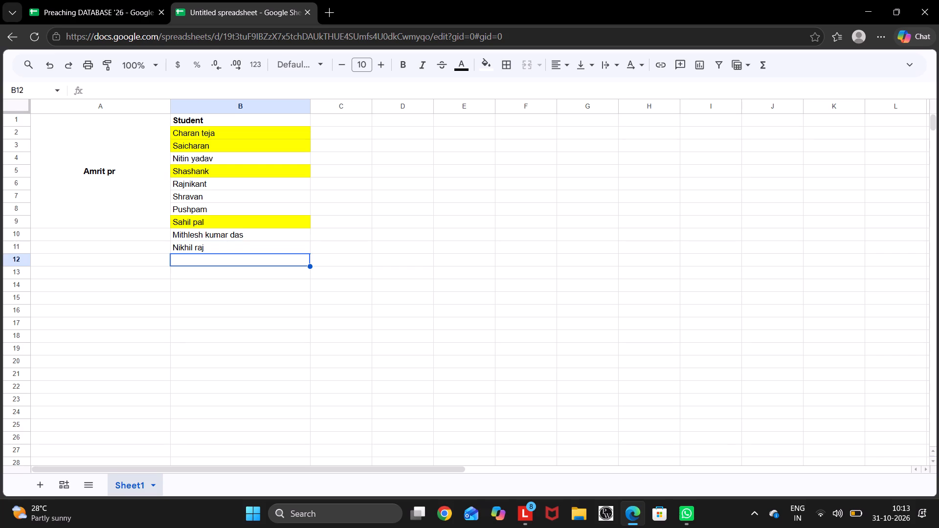
Enter student Harshit's full name, surname first, in cell B12.
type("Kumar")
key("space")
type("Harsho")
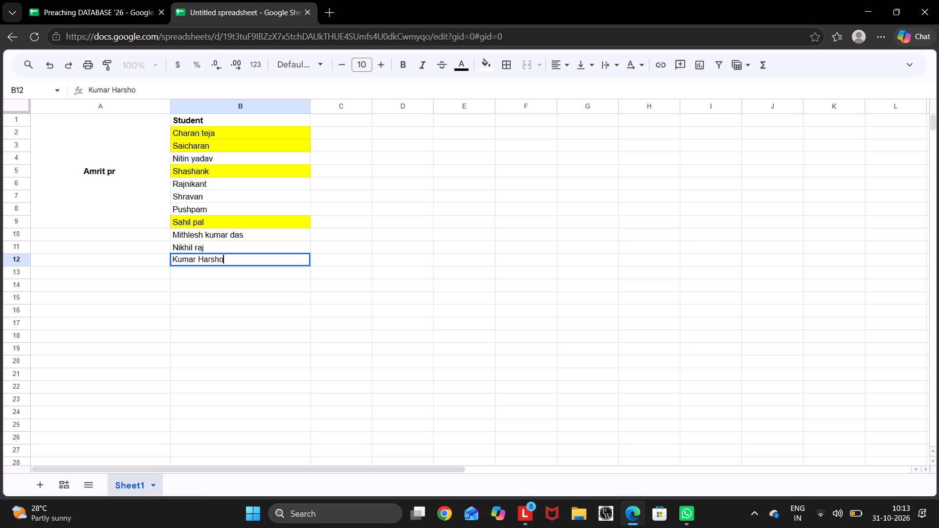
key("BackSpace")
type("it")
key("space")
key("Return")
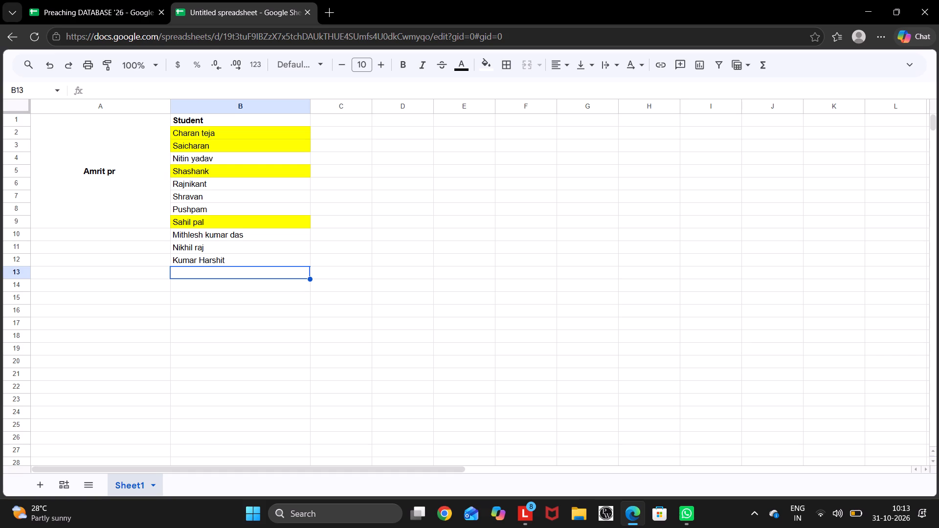
Enter the student name Devansh in cell B13.
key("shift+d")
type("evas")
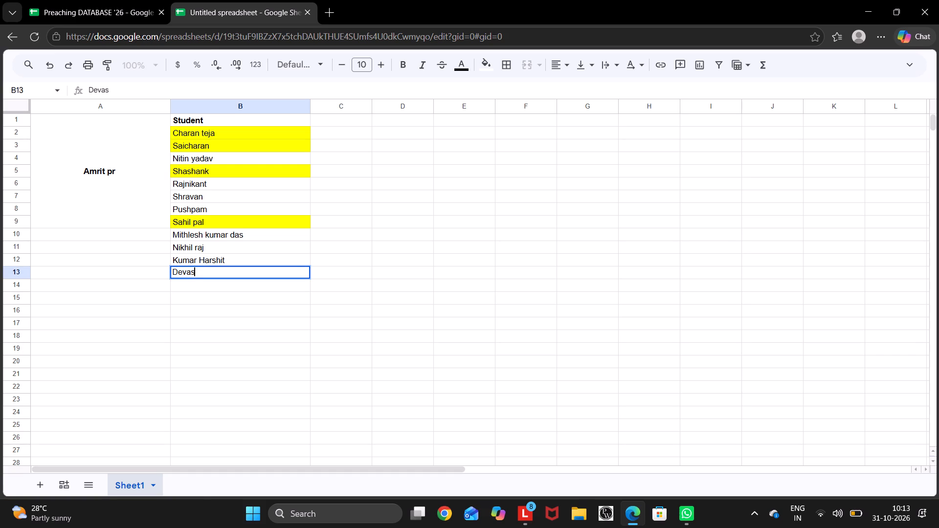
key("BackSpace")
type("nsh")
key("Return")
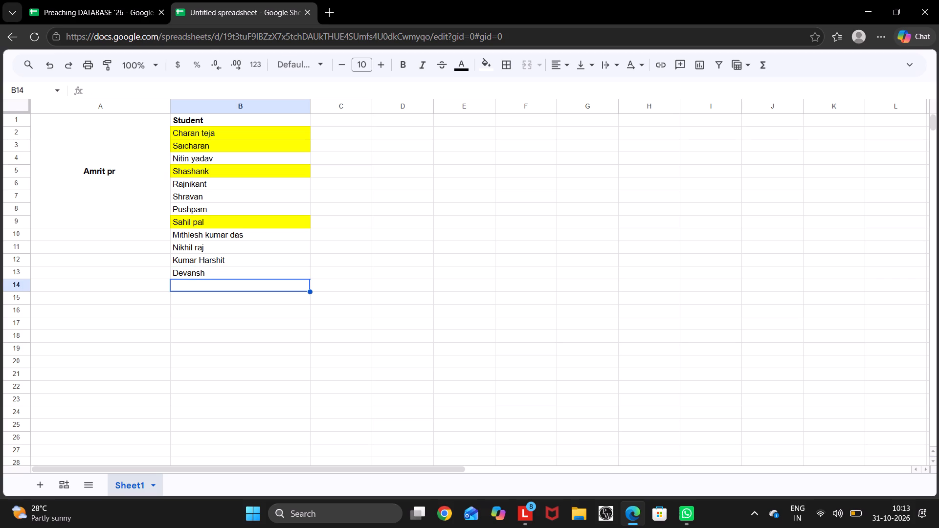
Enter student Abhishek's full name in cell B14.
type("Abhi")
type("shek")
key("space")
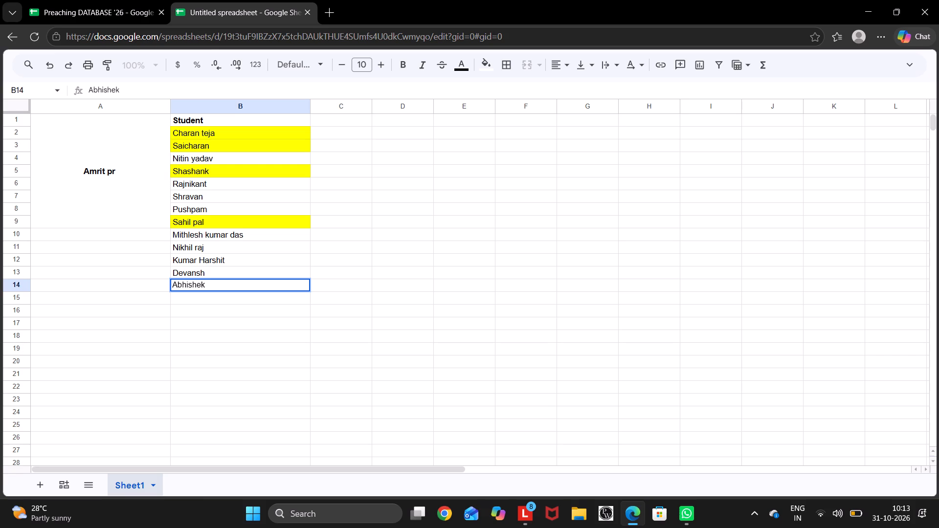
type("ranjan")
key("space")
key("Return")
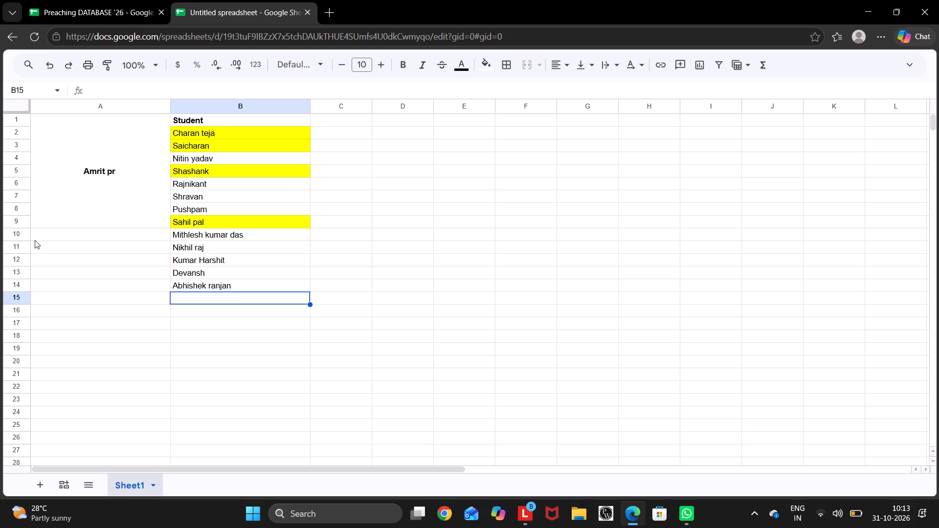
Open the empty student cell B15 for entry of another name.
left_click(112, 236)
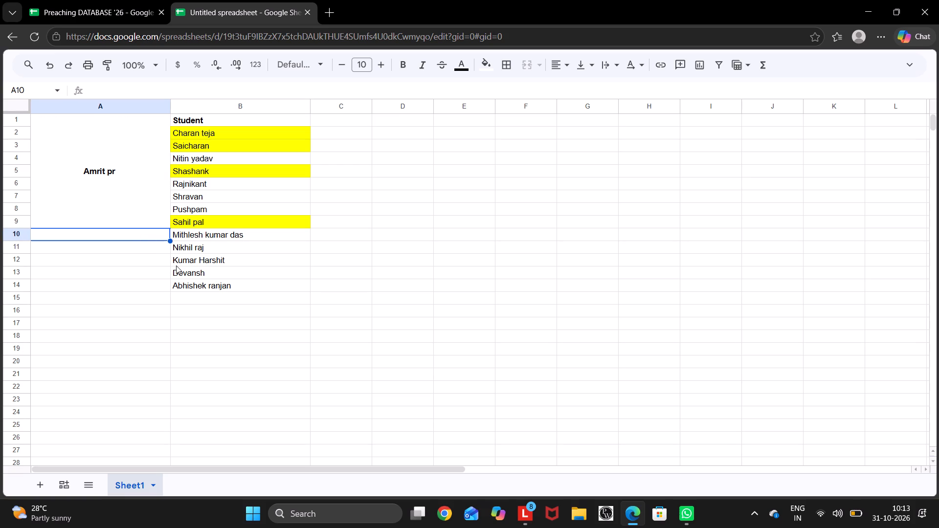
double_click(200, 302)
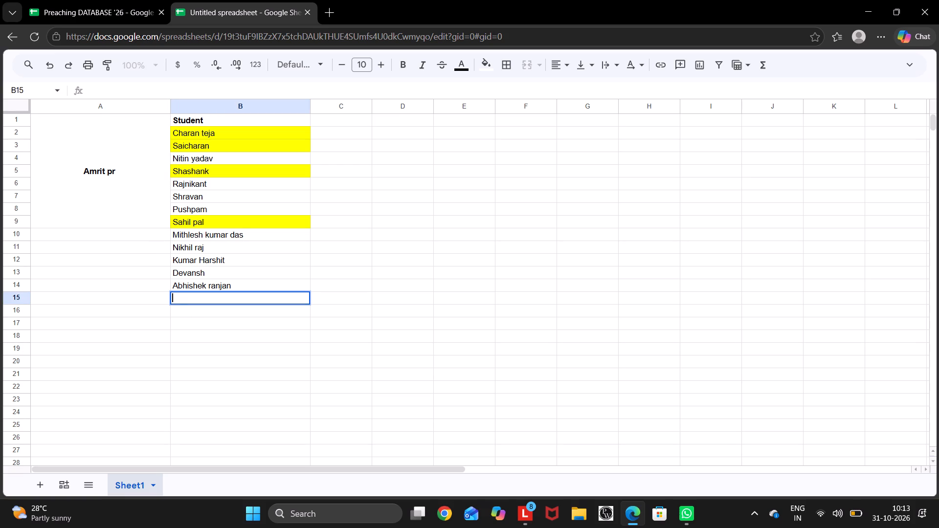
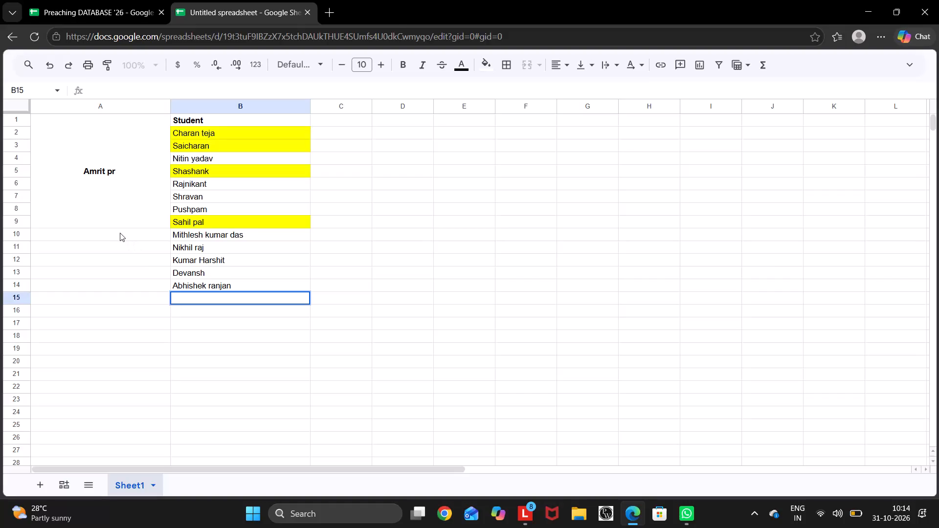
Check student Bunty's row in the Preaching DATABASE spreadsheet and enter his full name in cell B15 of the untitled spreadsheet.
left_click_drag(122, 234, 129, 278)
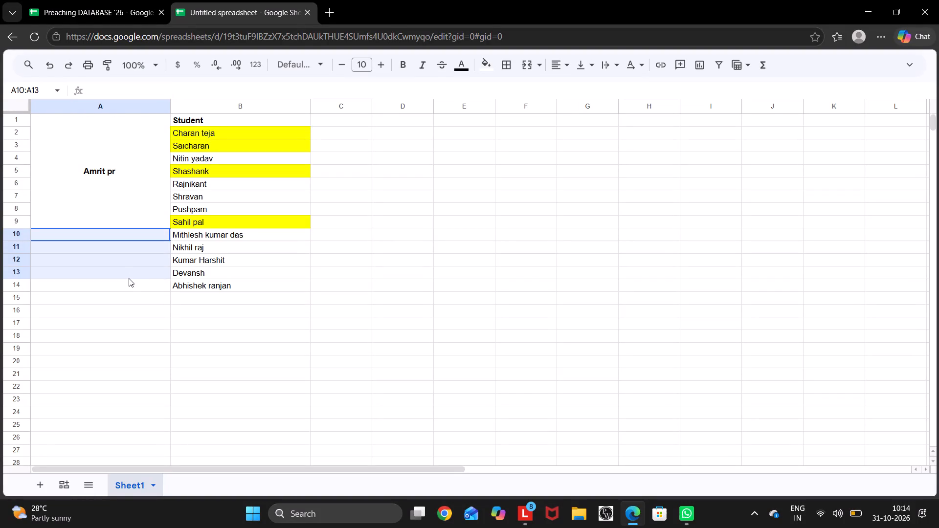
left_click_drag(129, 278, 129, 282)
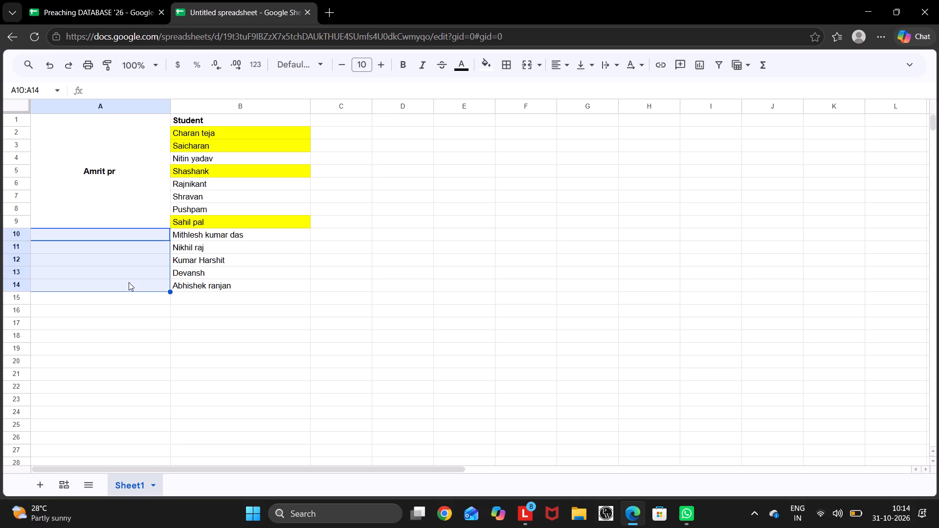
left_click(83, 14)
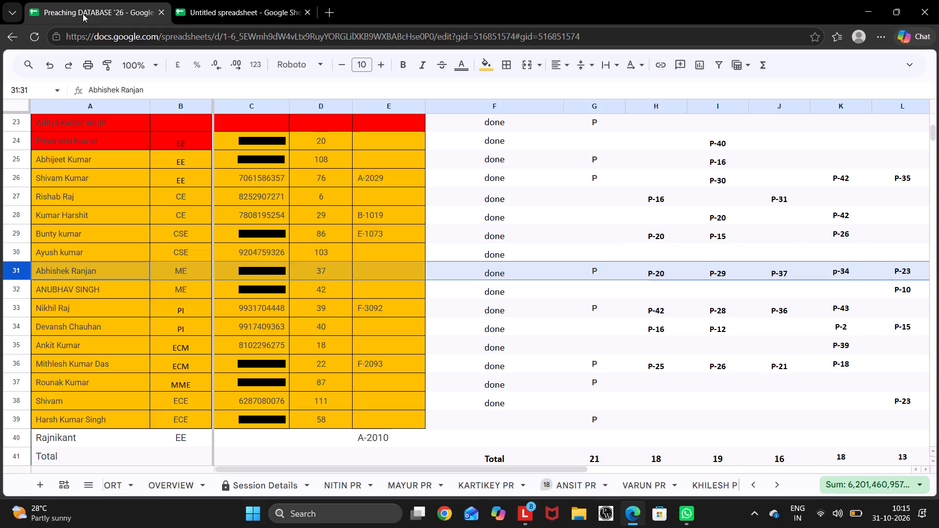
scroll(265, 313, "left", 4)
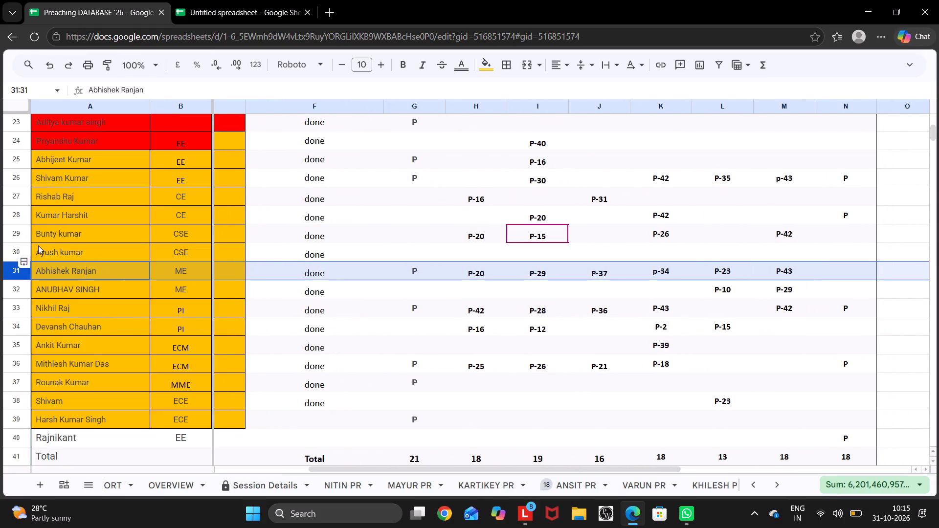
left_click(14, 234)
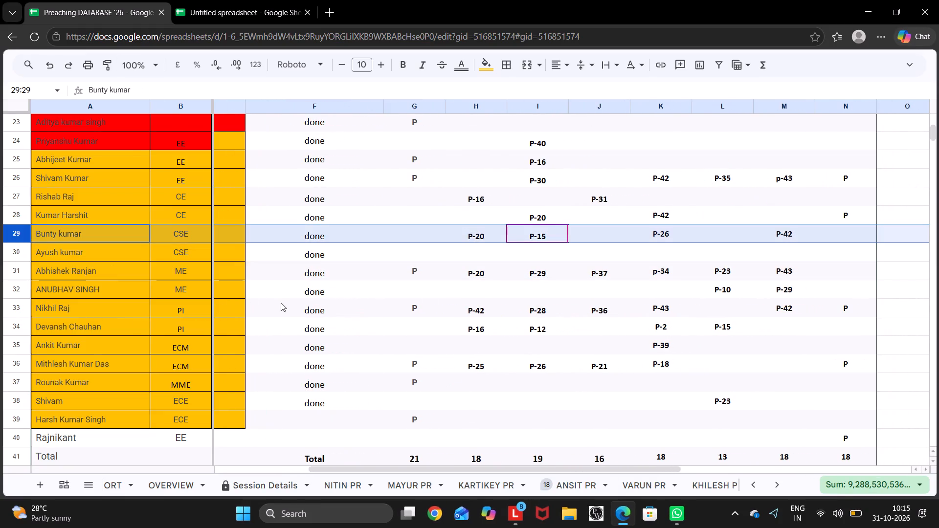
left_click(257, 4)
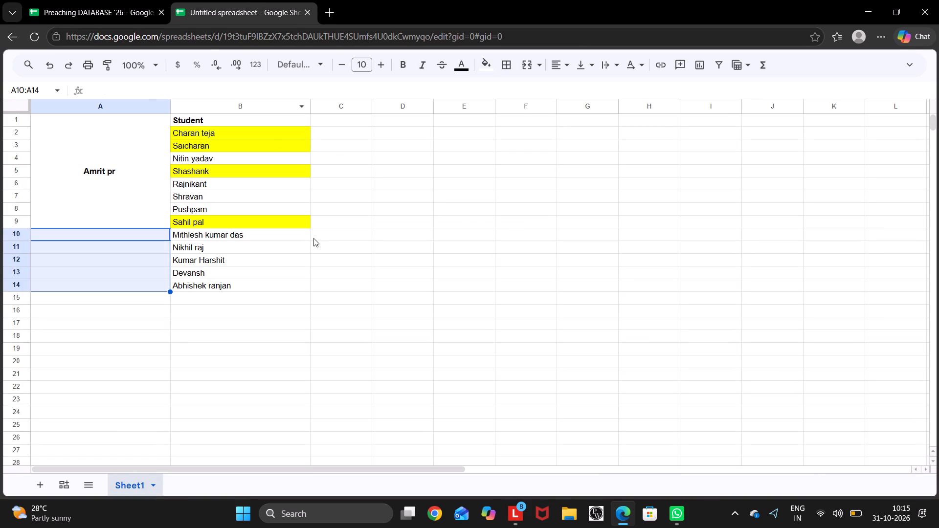
double_click(201, 299)
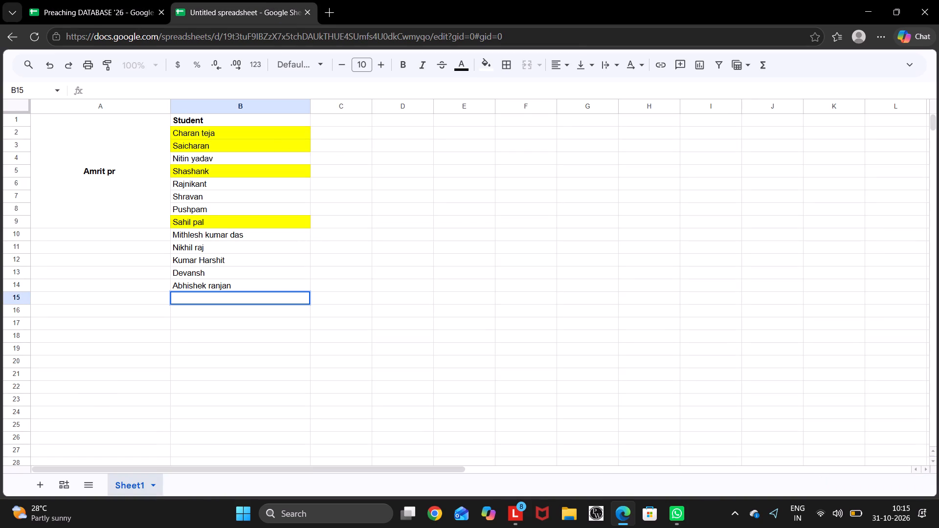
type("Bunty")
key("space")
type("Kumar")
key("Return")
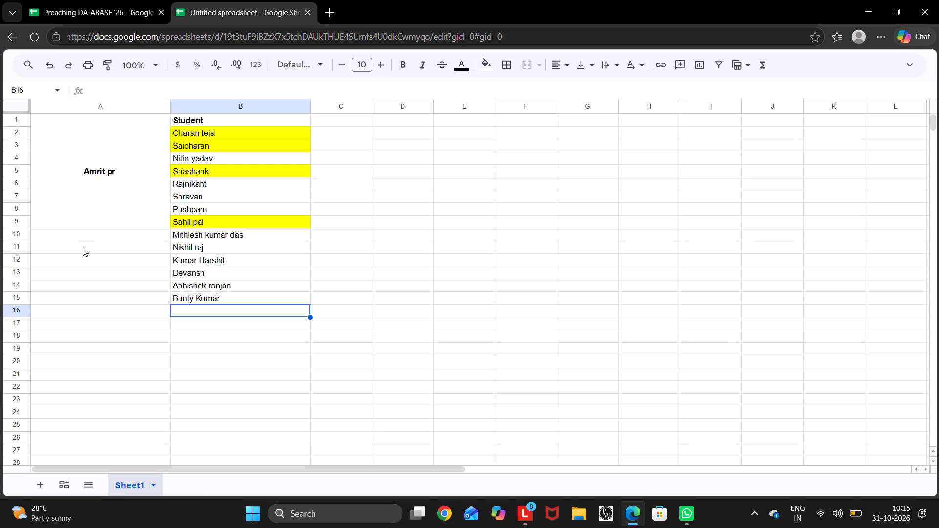
Merge cells A10 to A15 beside the second group of students into one label cell.
left_click_drag(101, 233, 113, 288)
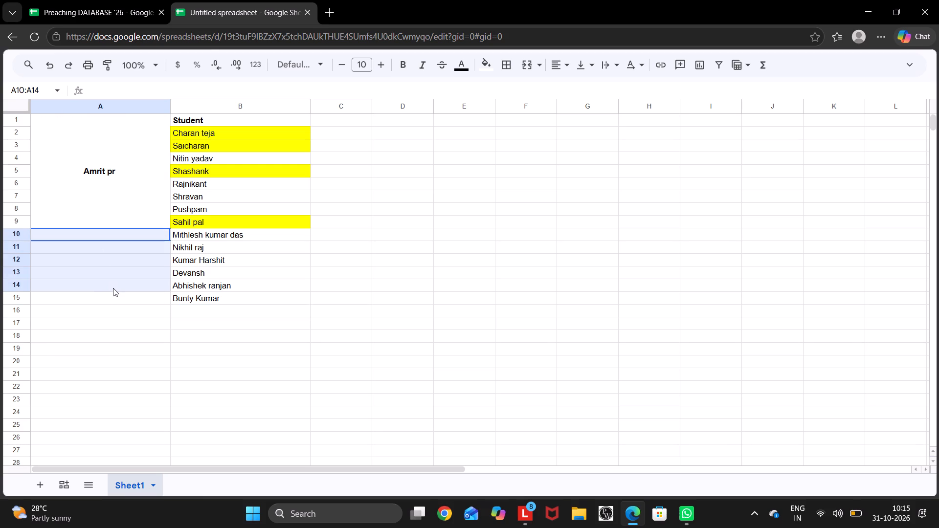
left_click_drag(113, 288, 116, 298)
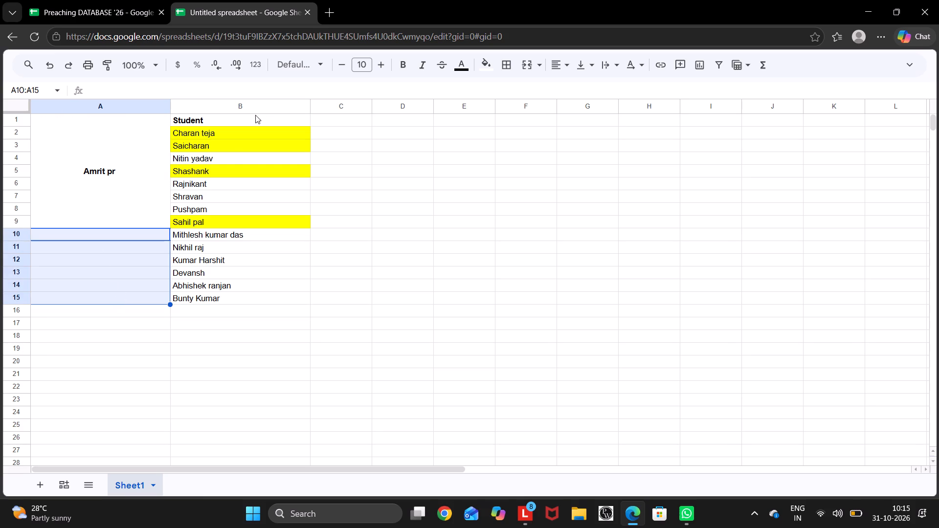
left_click(526, 66)
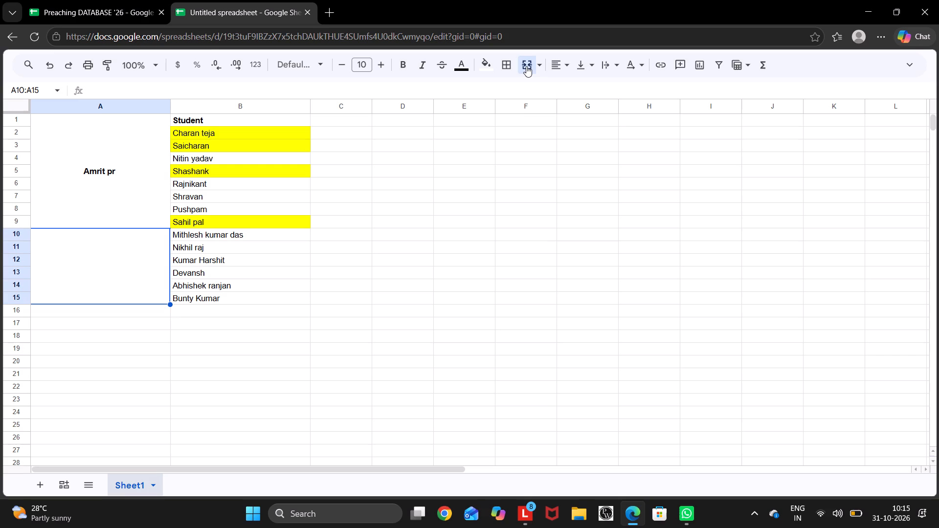
left_click(590, 62)
left_click(563, 64)
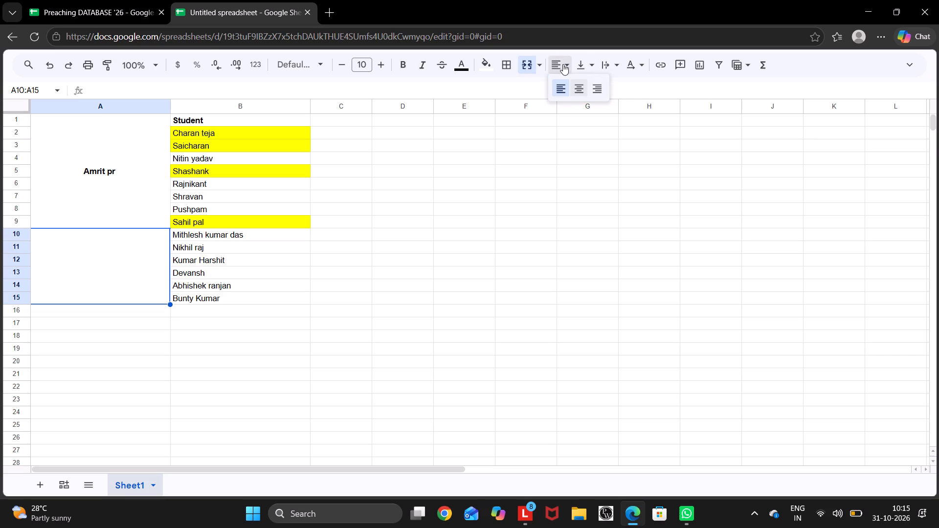
double_click(86, 255)
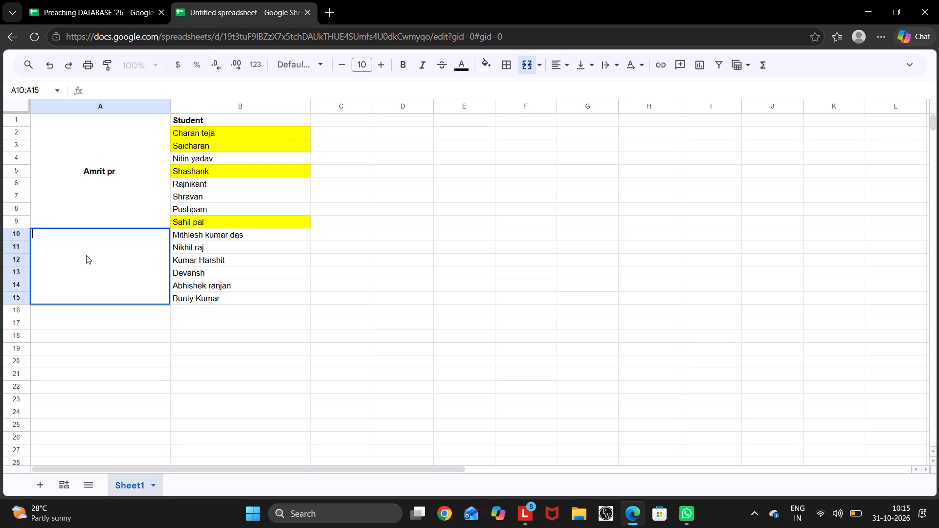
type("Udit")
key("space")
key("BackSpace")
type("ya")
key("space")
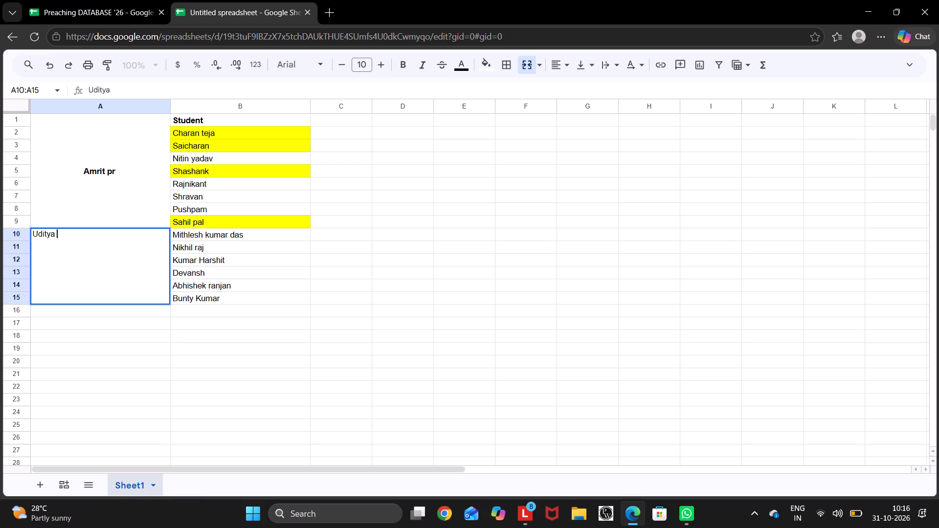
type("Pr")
left_click_drag(69, 233, 51, 233)
left_click_drag(51, 233, 31, 236)
left_click(399, 65)
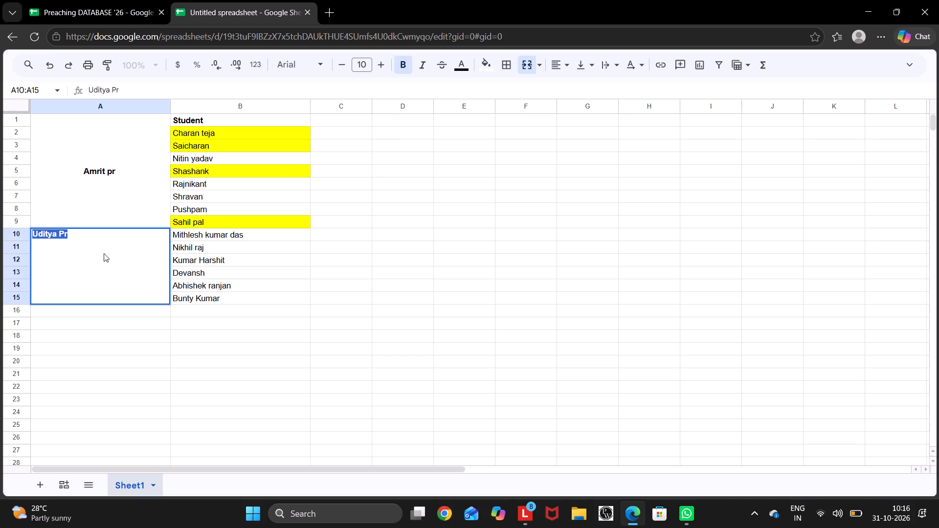
left_click(104, 253)
left_click(77, 242)
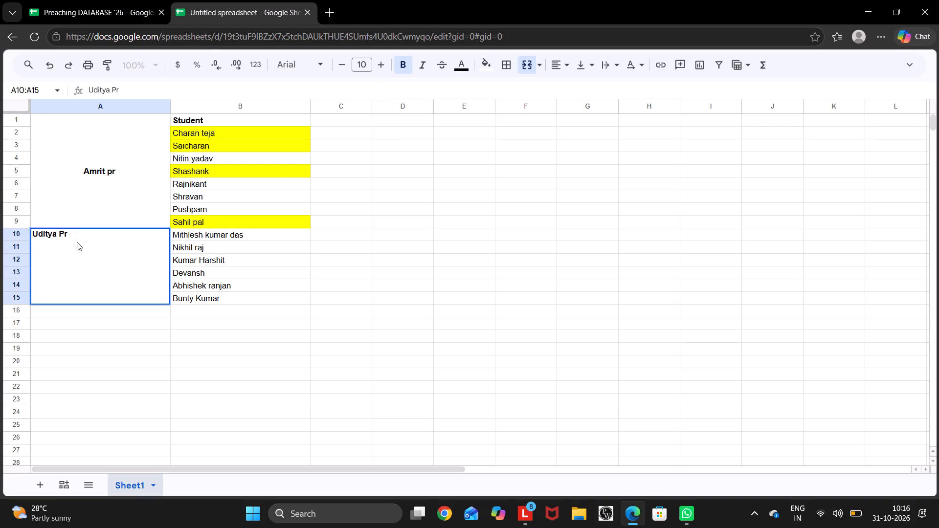
double_click(75, 236)
key("Left")
key("Left")
key("Left")
key("Left")
key("Left")
key("Left")
left_click(589, 62)
left_click(603, 90)
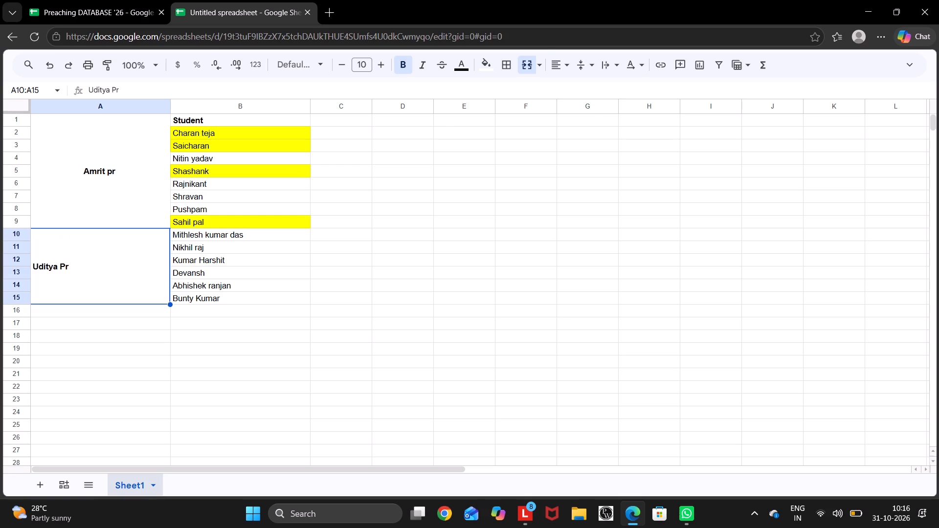
left_click(558, 65)
left_click(577, 86)
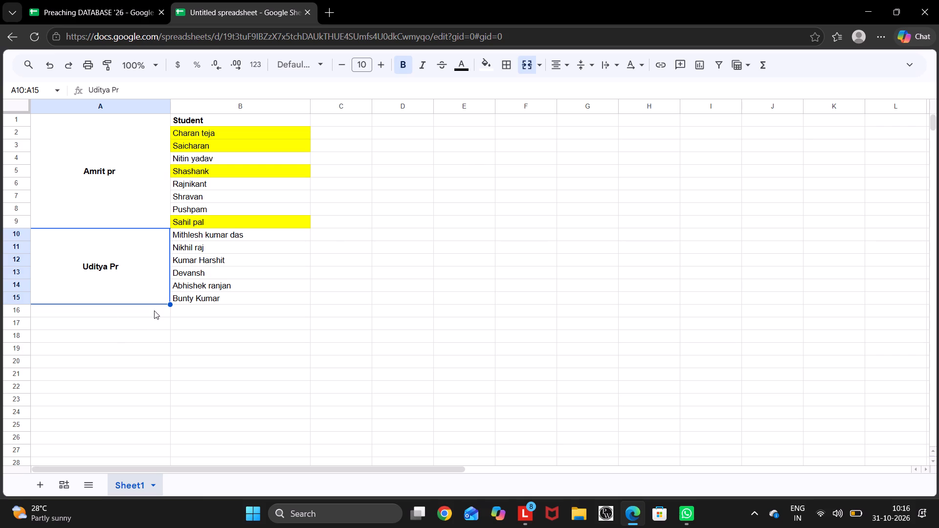
Enter student Dhruv's full name in cell B16.
left_click(129, 310)
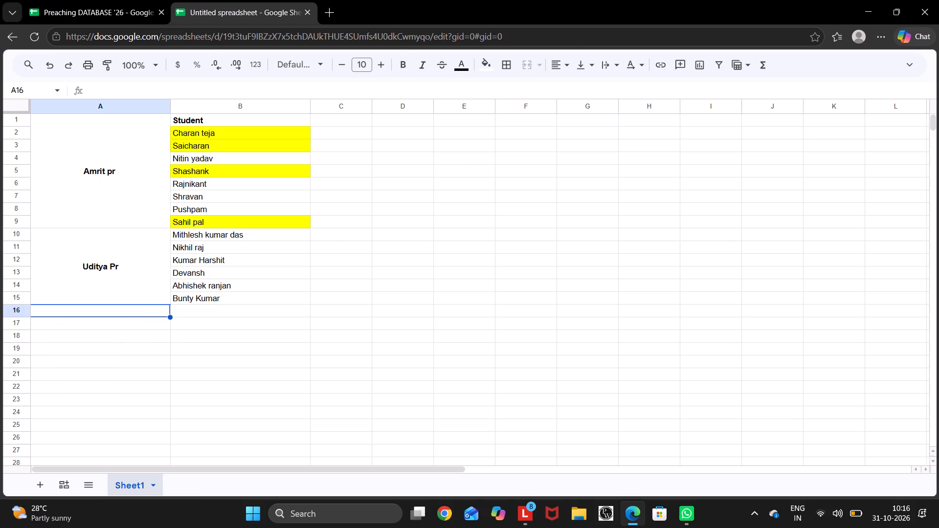
double_click(188, 308)
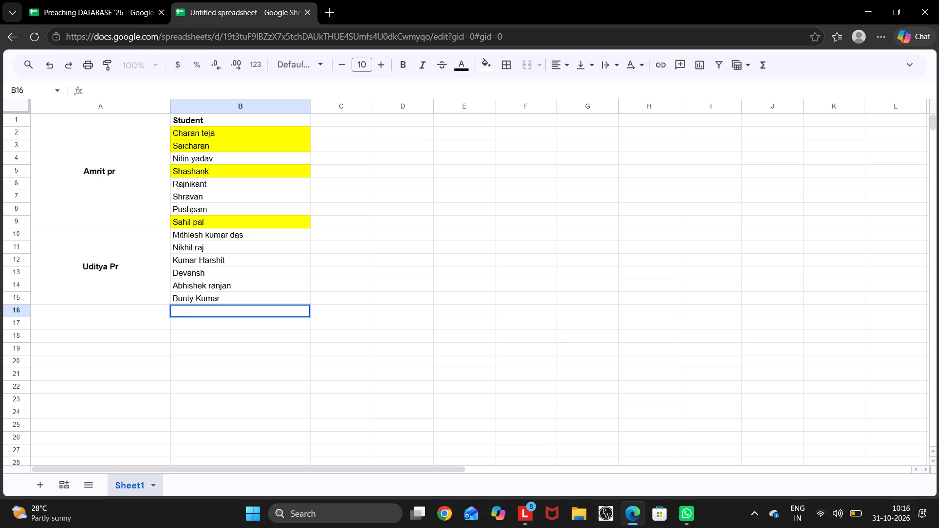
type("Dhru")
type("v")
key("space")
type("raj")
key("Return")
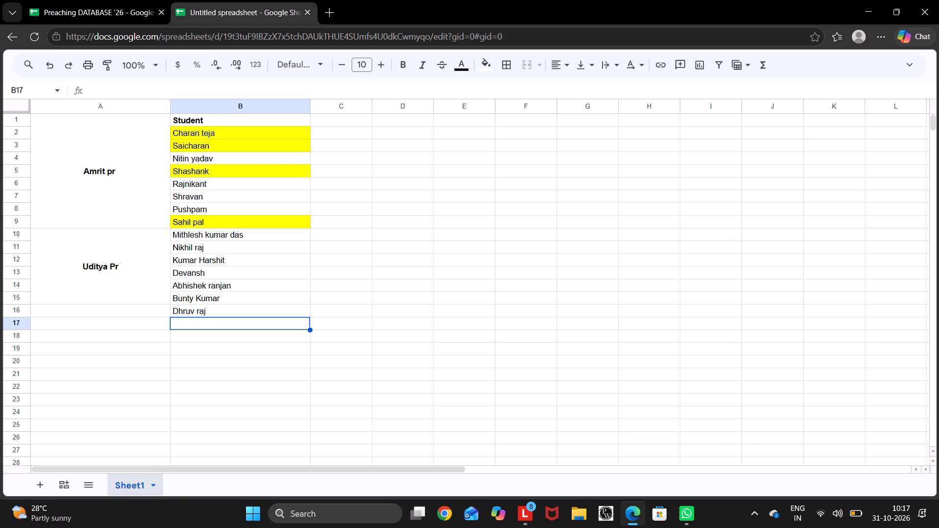
Enter student Amit's full name in cell B17 and fill the cell yellow.
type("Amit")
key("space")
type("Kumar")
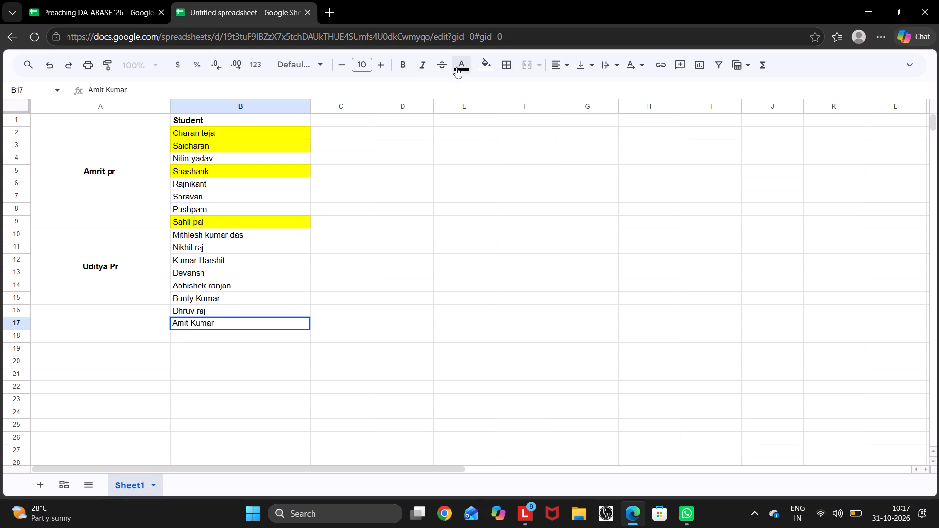
left_click(481, 66)
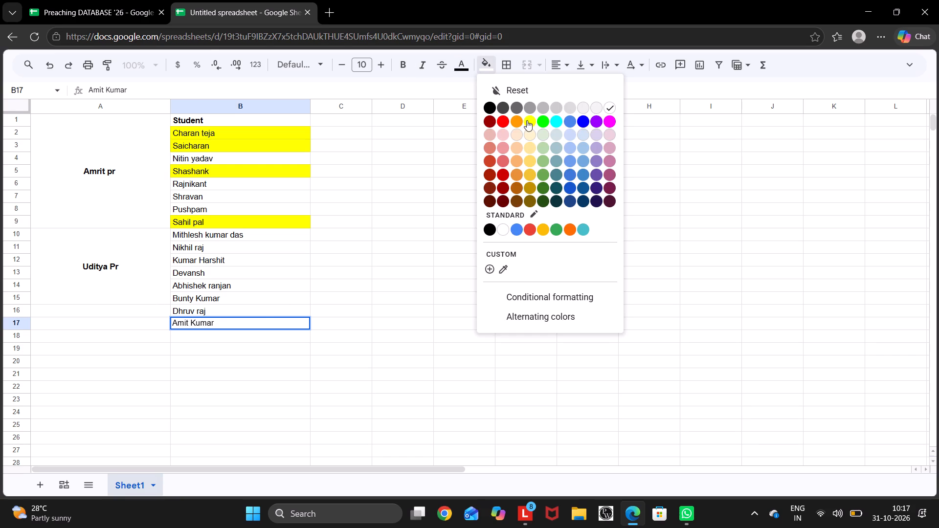
left_click(530, 120)
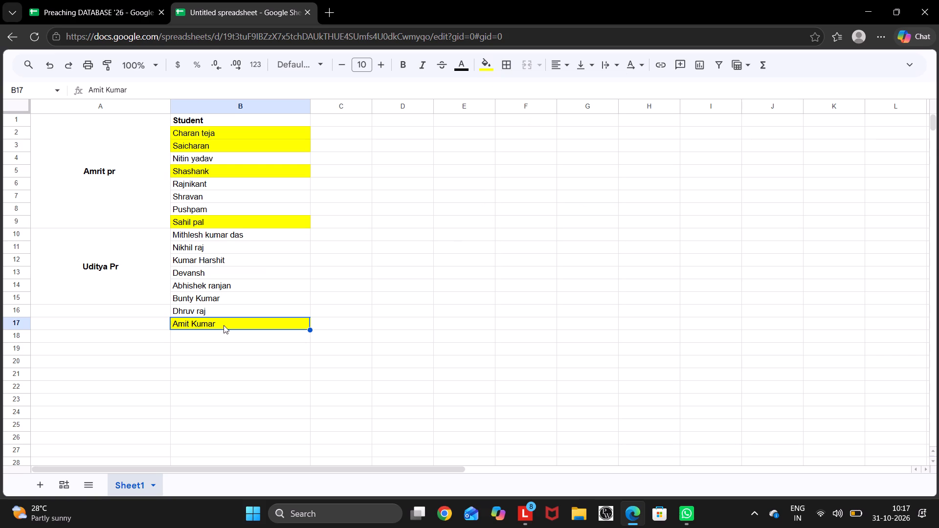
Enter student Shivam's full name in cell B18 and fill the cell yellow.
double_click(192, 338)
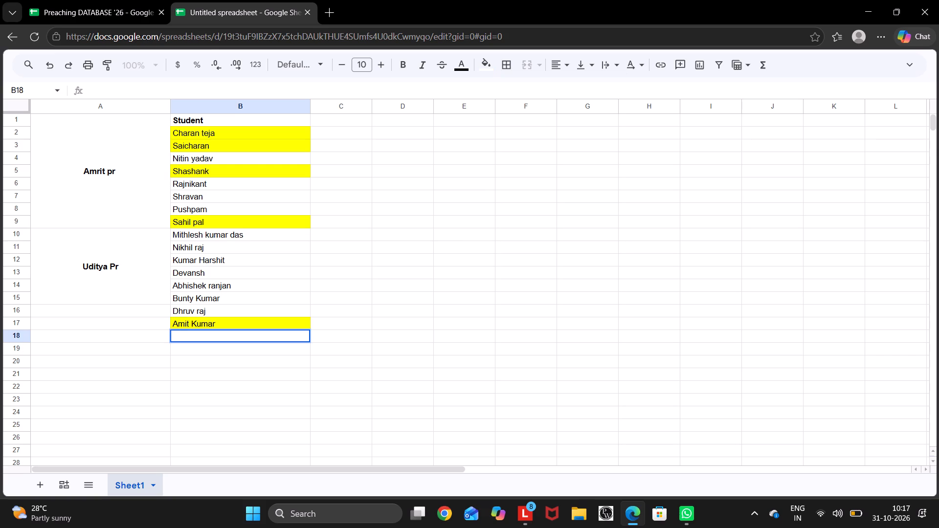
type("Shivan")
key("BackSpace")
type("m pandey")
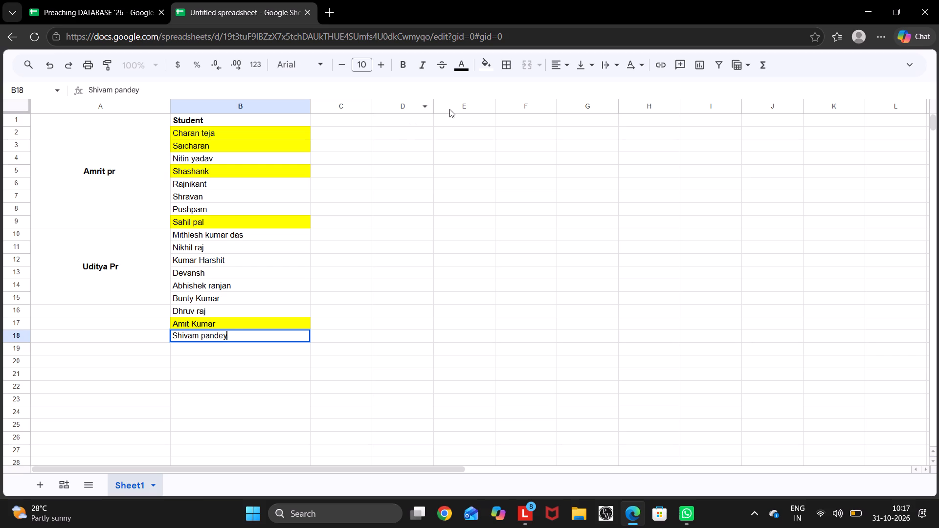
left_click(489, 64)
left_click(529, 116)
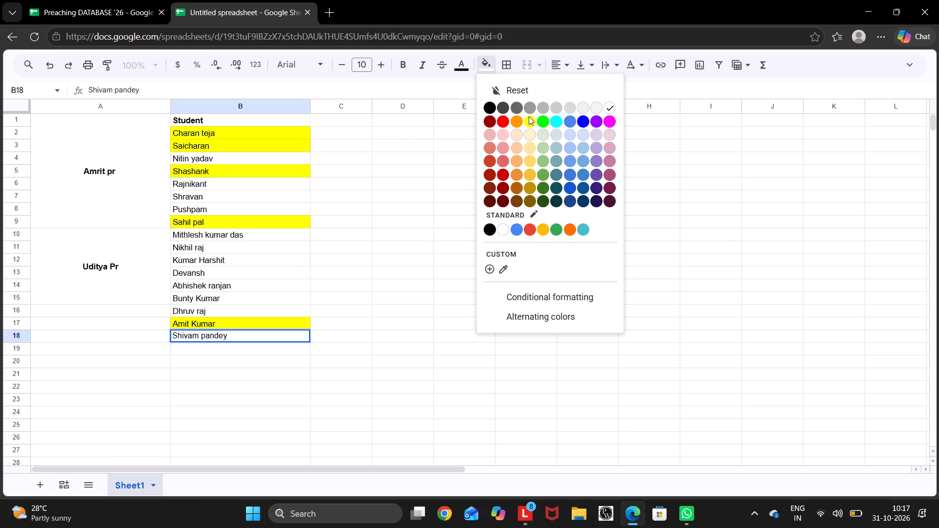
Enter student Samarth's full name in cell B19.
double_click(195, 344)
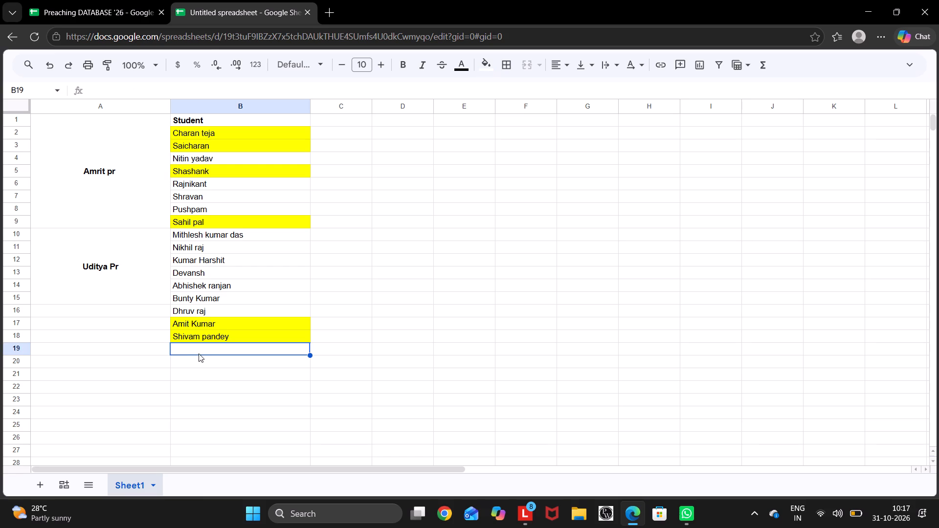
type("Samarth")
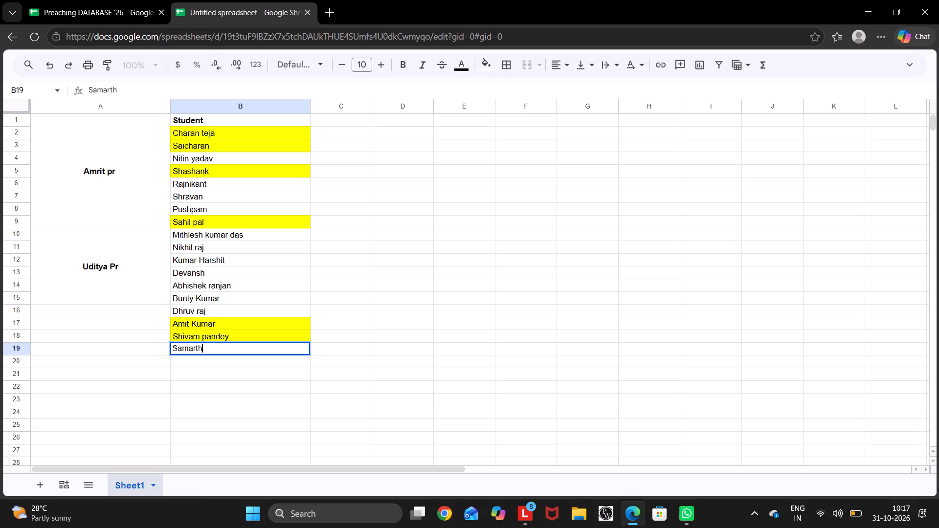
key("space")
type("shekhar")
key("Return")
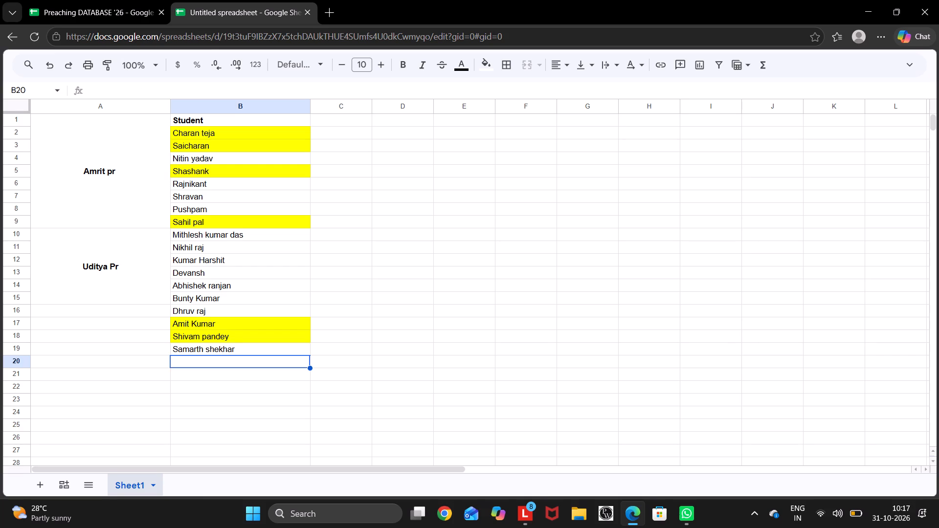
Enter student Harsh's full name in cell B20.
double_click(184, 362)
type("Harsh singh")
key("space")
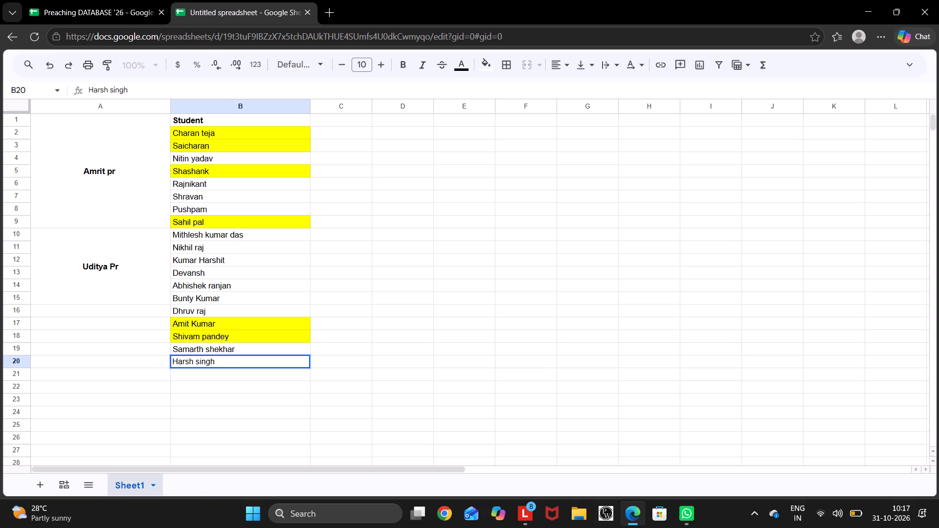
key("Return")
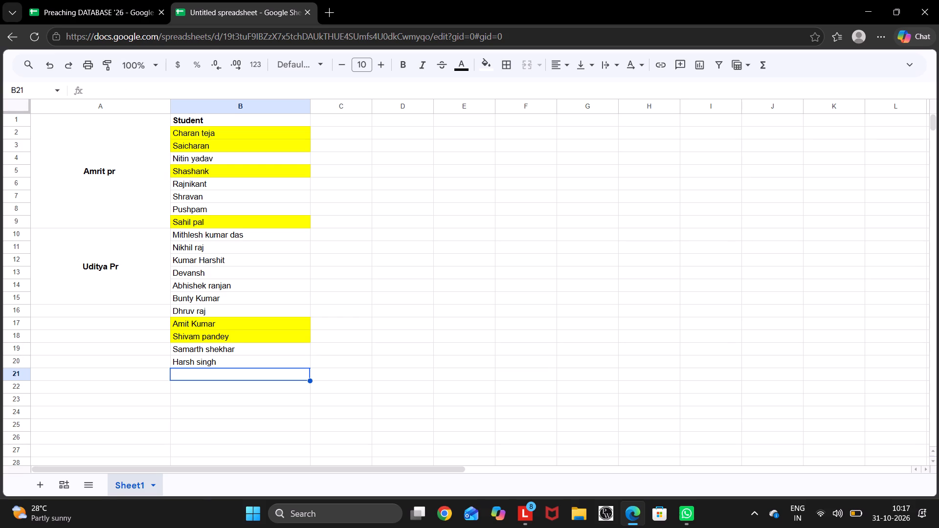
Enter the full name of another student named Dhruv in cell B21, using a different surname from the one in B16.
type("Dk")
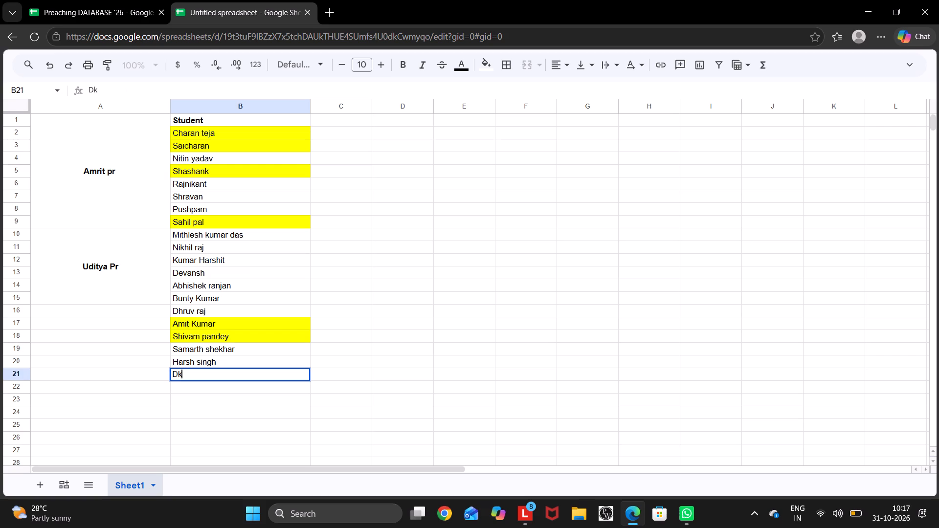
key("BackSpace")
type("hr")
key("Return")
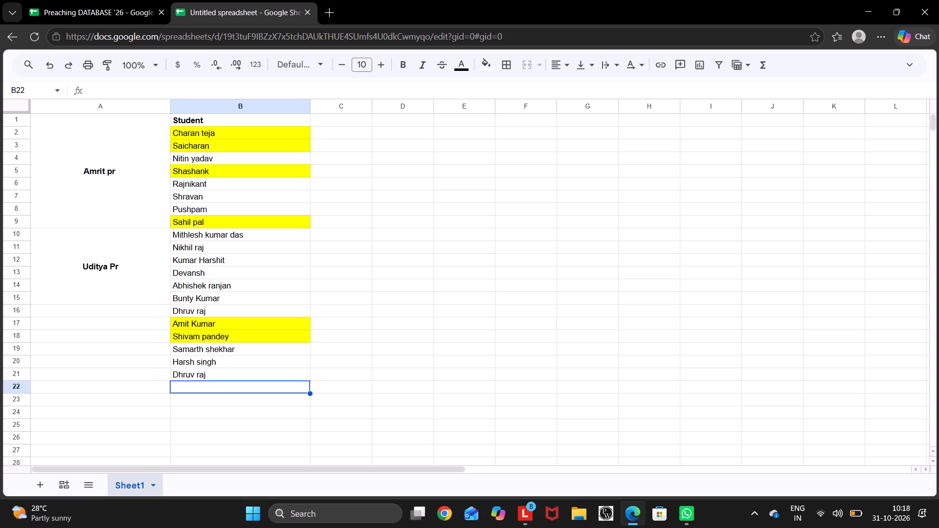
double_click(222, 375)
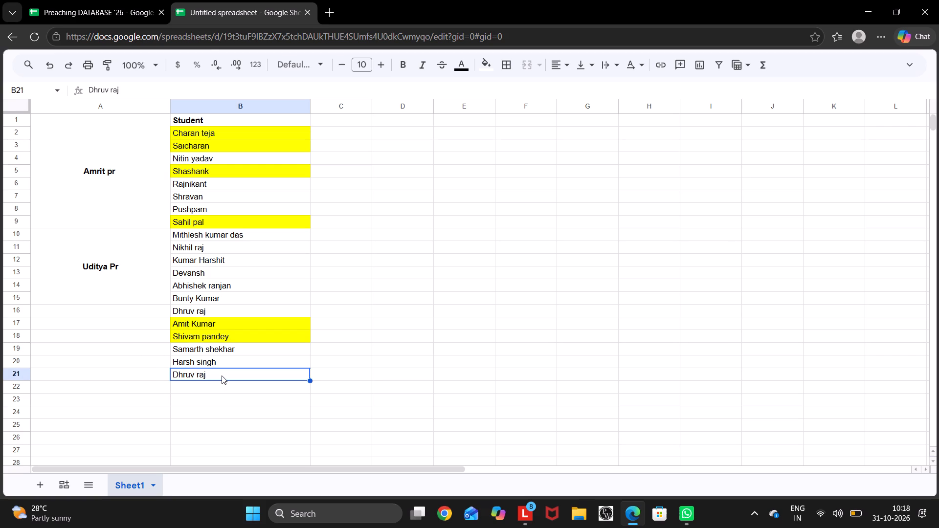
key("BackSpace")
key("BackSpace")
key("BackSpace")
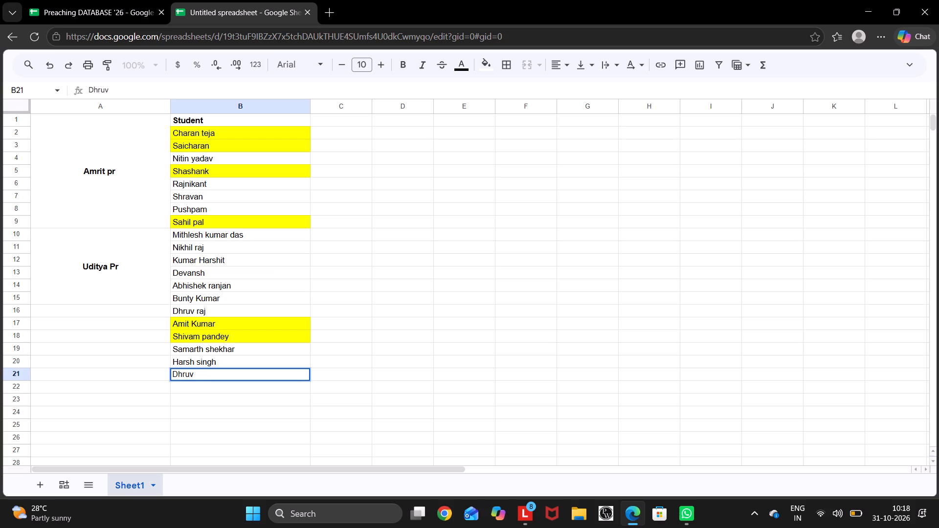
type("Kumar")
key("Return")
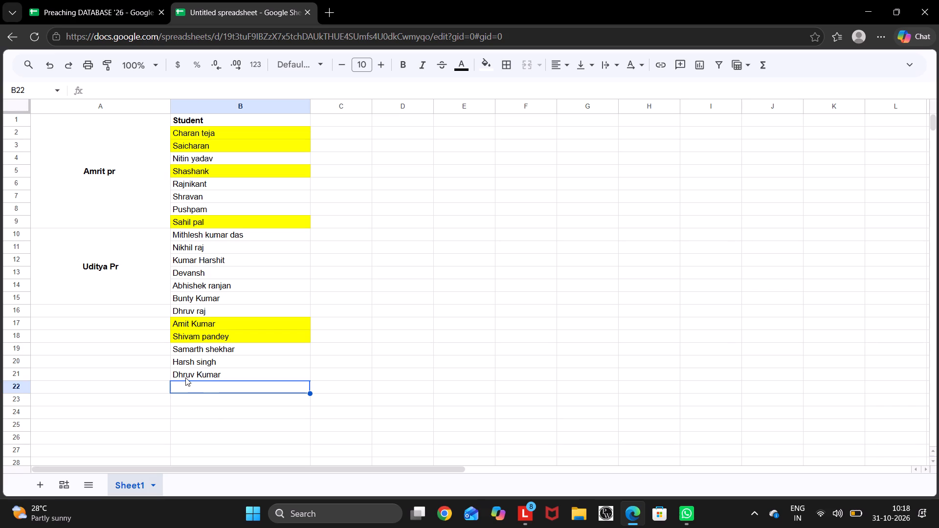
Enter student Abhinav's full name in cell B22.
double_click(195, 388)
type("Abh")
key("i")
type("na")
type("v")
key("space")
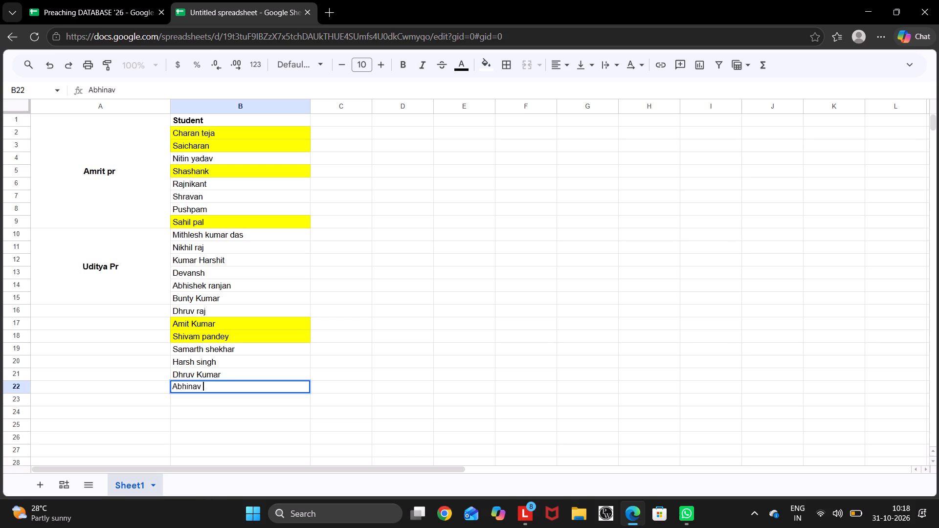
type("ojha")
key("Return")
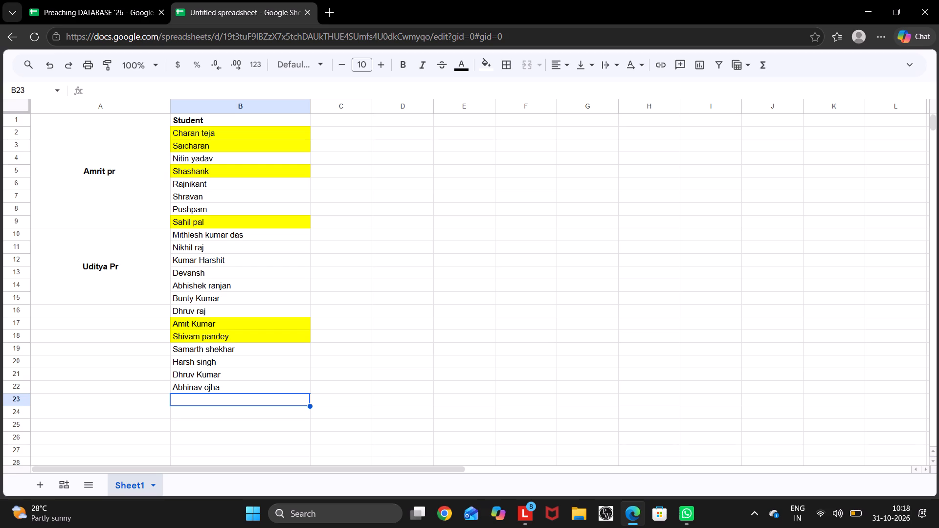
Enter the full name of another student named Shivam in cell B23, with a different surname from the one in B18.
scroll(195, 388, "up", 1)
scroll(301, 278, "up", 1)
double_click(212, 401)
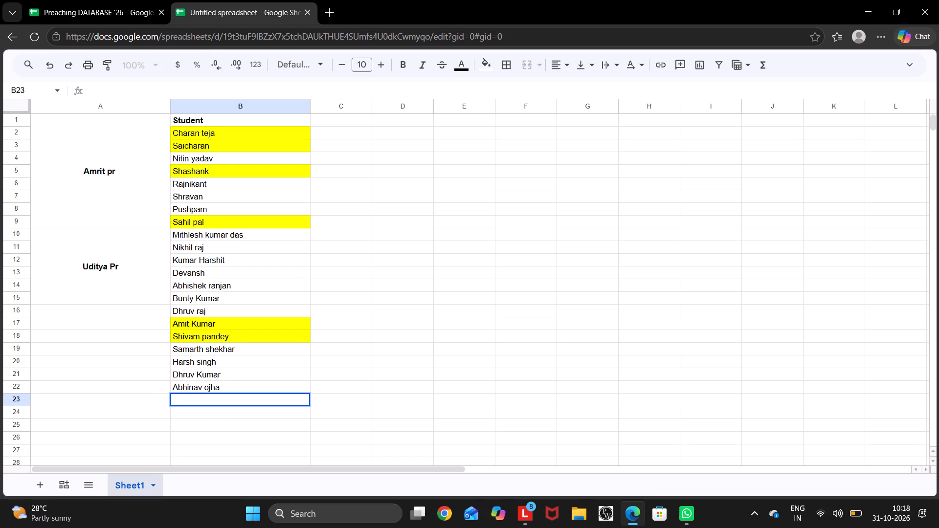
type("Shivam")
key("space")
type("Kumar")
left_click_drag(87, 310, 120, 401)
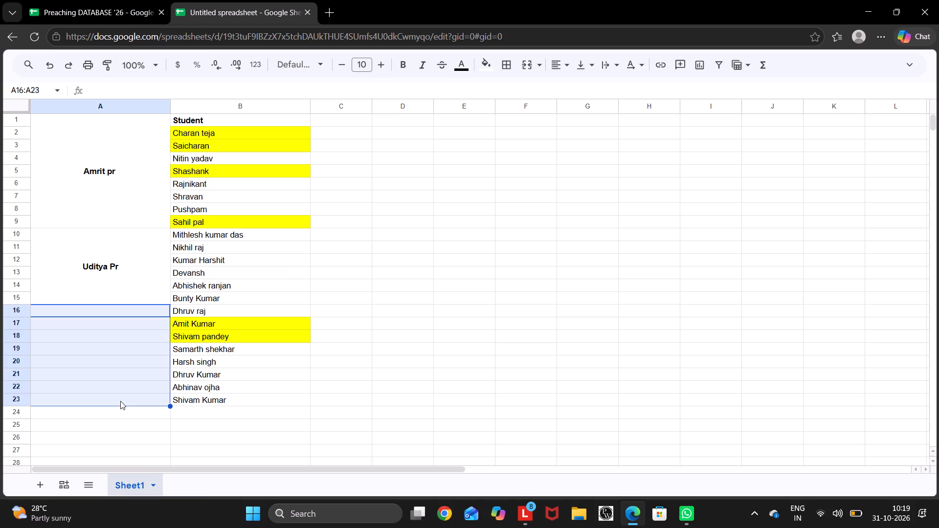
left_click(524, 64)
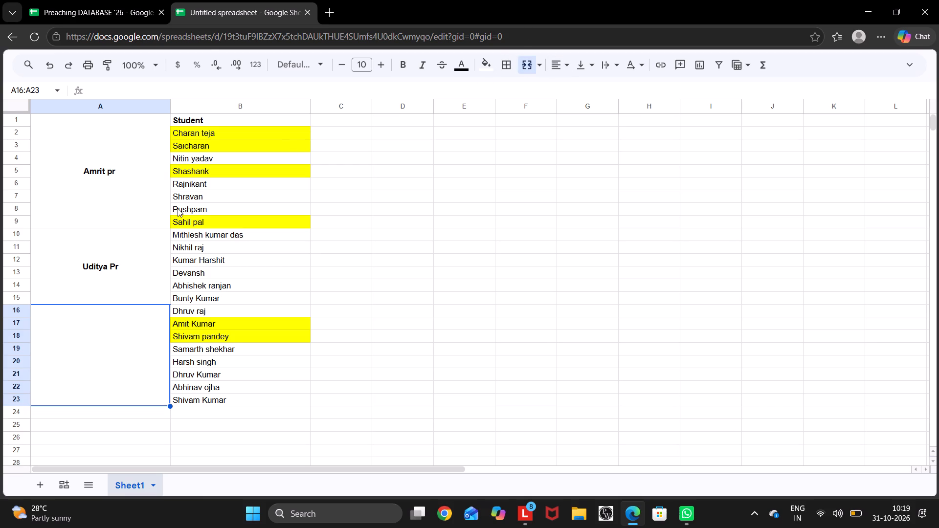
double_click(97, 345)
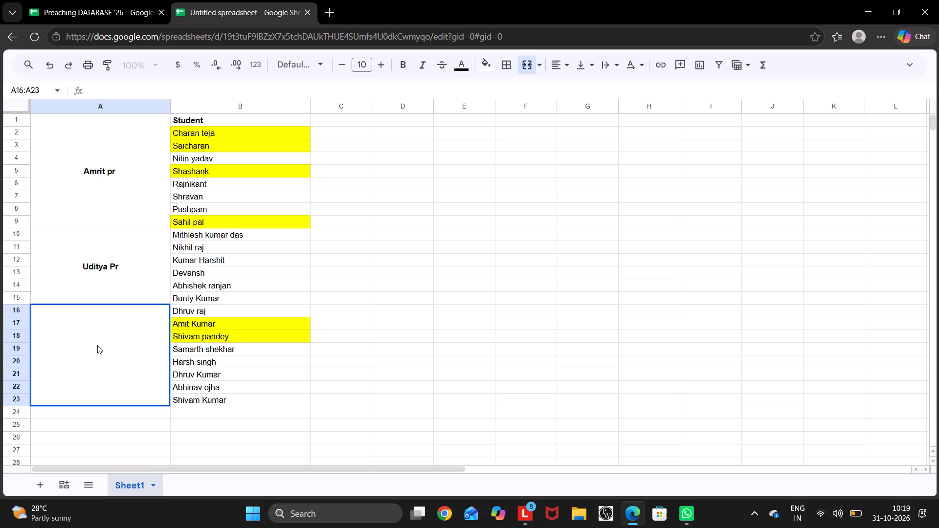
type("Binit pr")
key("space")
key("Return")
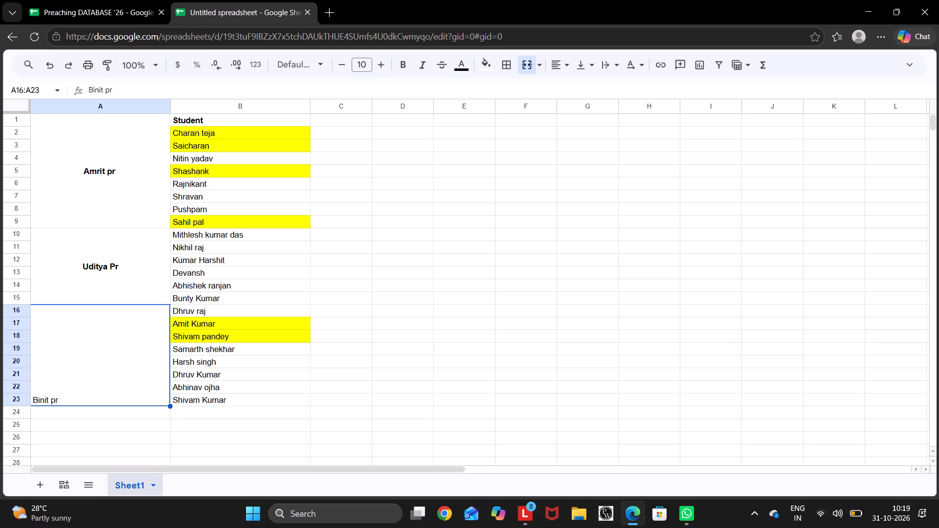
Centre the Binit pr label both horizontally and vertically within its merged cell.
left_click(555, 63)
left_click(582, 85)
left_click(567, 66)
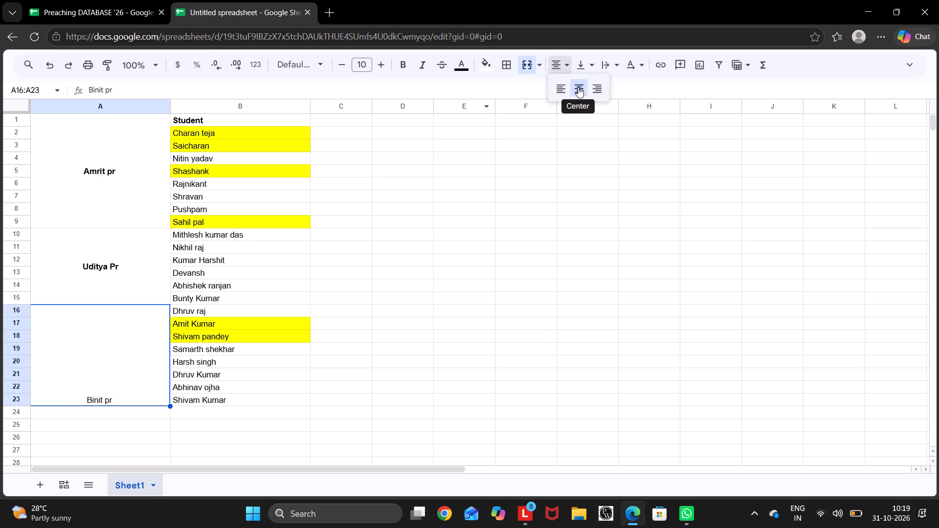
left_click(578, 87)
left_click(589, 66)
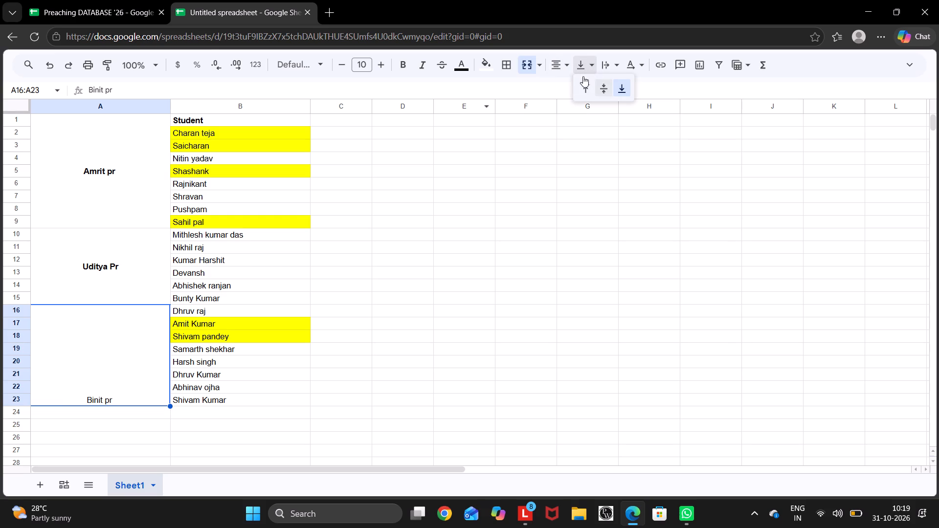
left_click(600, 86)
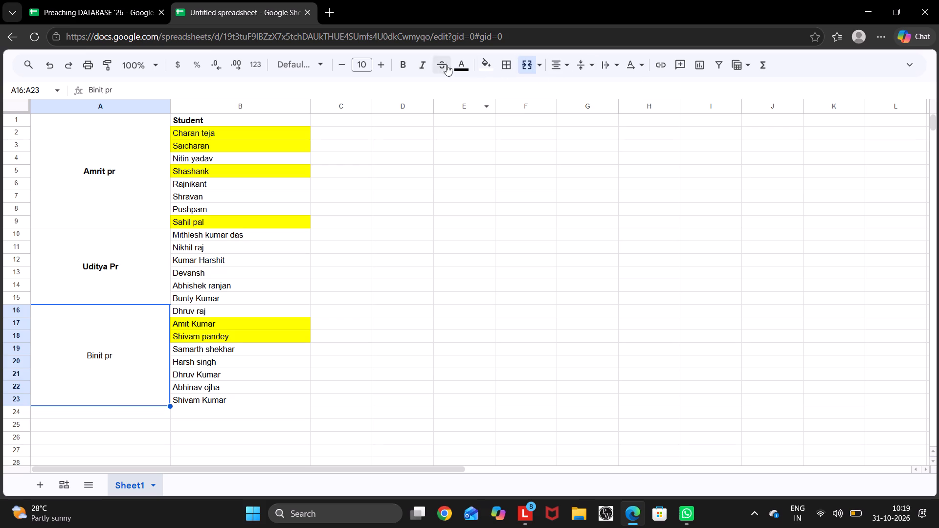
Make the Binit pr label text bold.
left_click(407, 64)
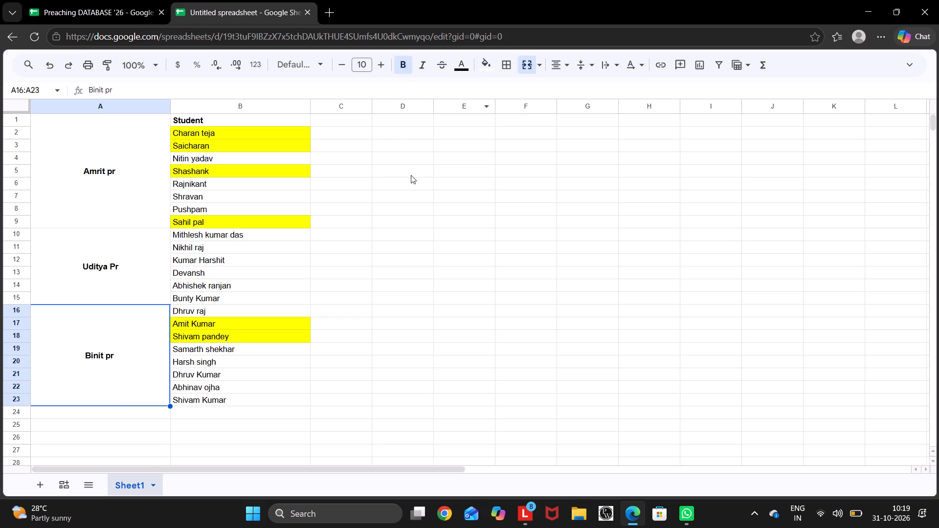
left_click(233, 430)
scroll(350, 346, "up", 1)
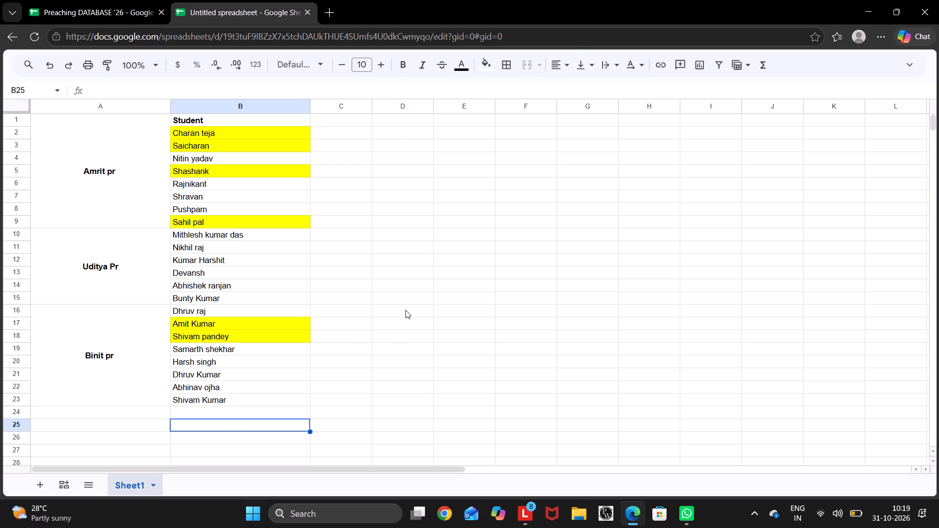
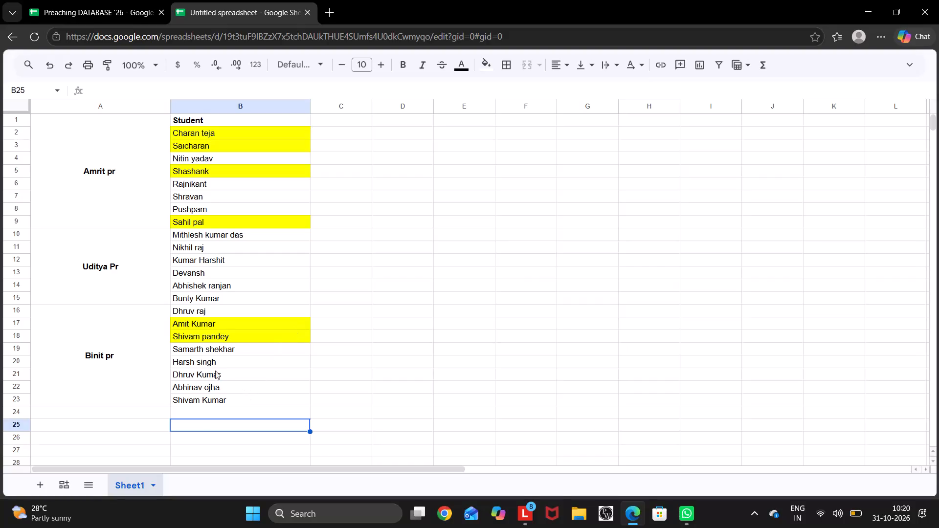
Enter the full name of another student named Dhruv in cell B24, with a different surname from those in B16 and B21.
double_click(193, 410)
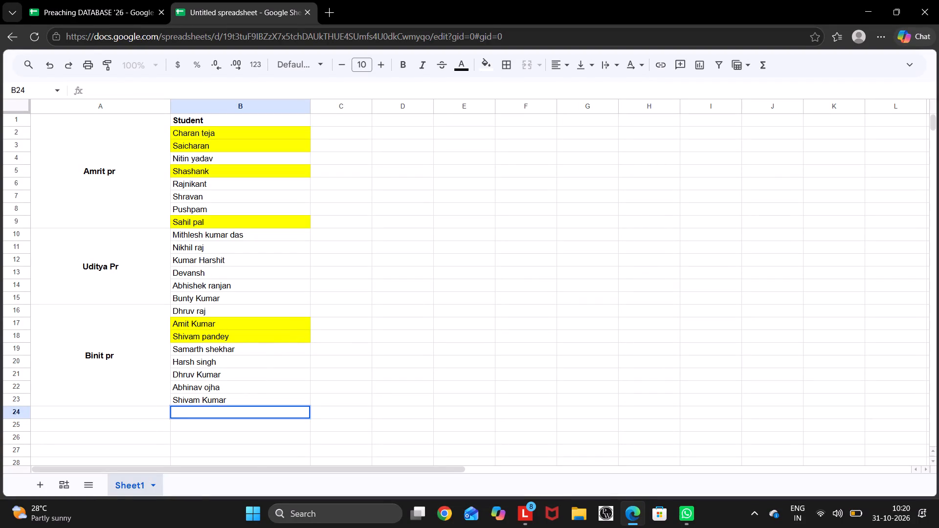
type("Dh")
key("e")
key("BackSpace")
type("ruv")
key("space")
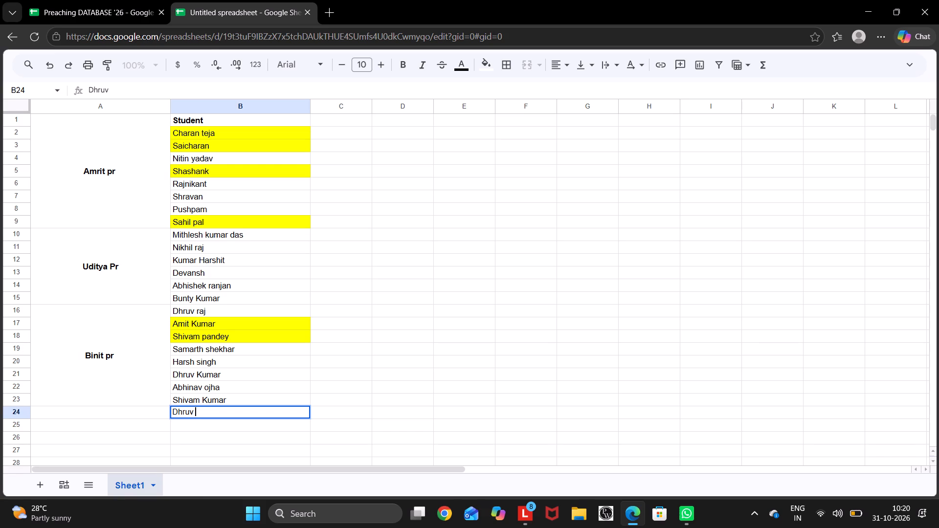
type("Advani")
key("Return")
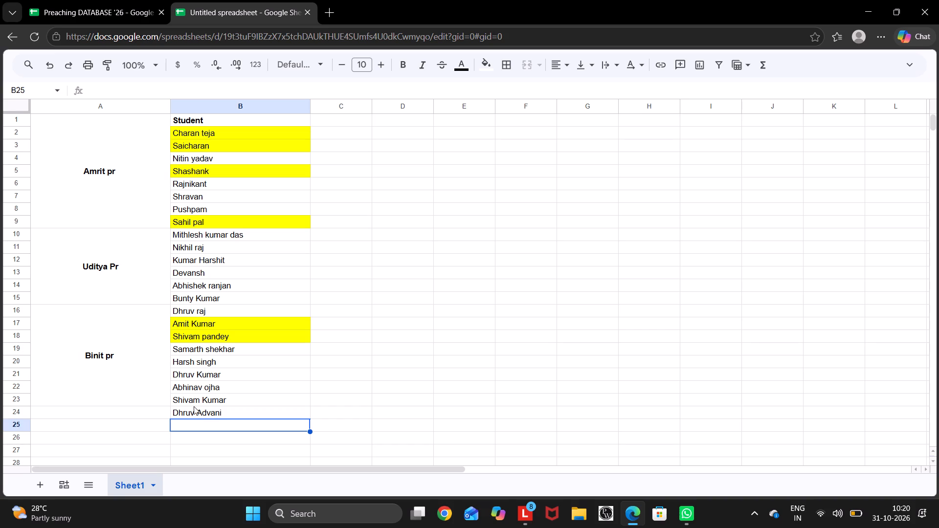
Switch to the Preaching DATABASE '26 spreadsheet and examine the student attendance rows on the SUBHAM PR PI sheet, including rows 9 and 10.
scroll(362, 324, "up", 1)
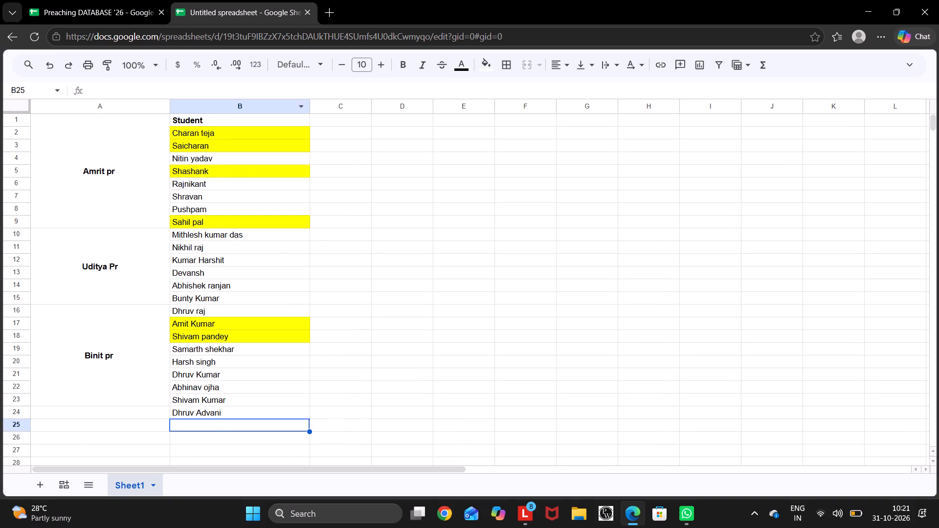
left_click(98, 4)
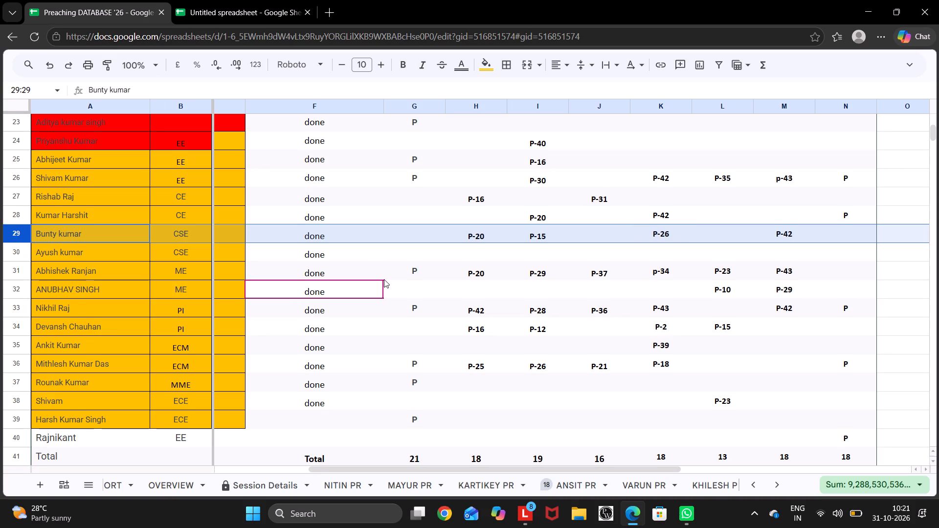
scroll(722, 484, "left", 3)
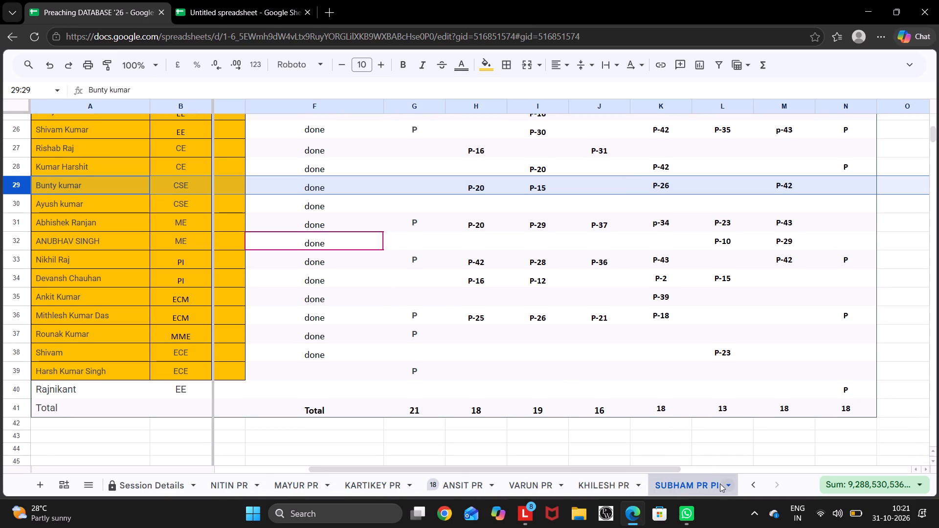
left_click(682, 488)
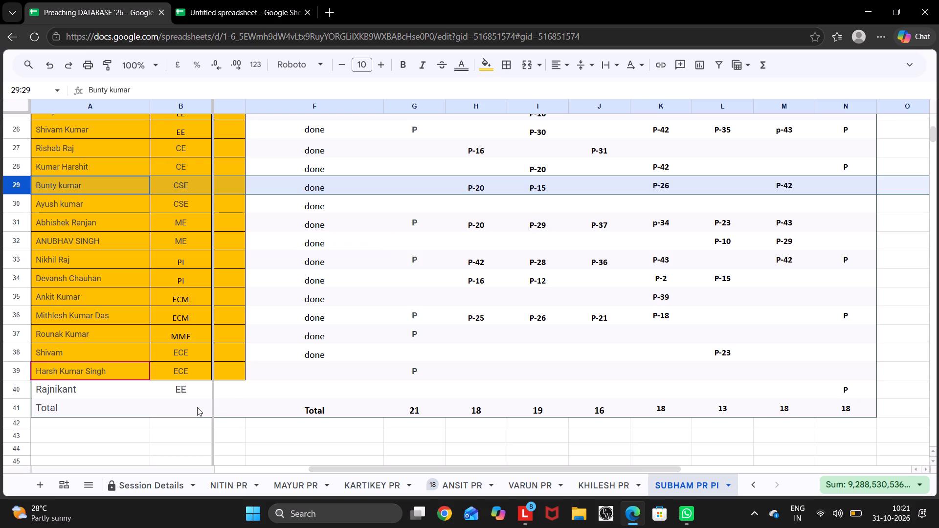
scroll(202, 282, "up", 4)
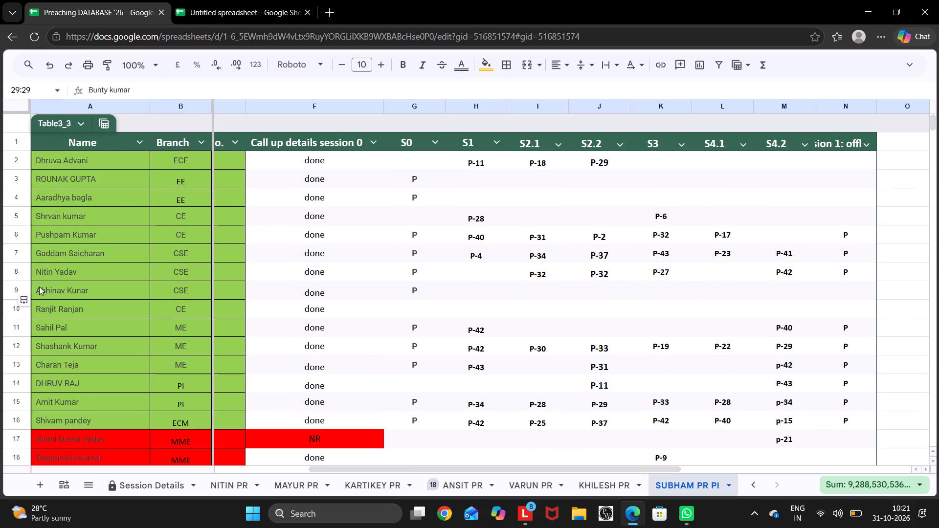
left_click(20, 290)
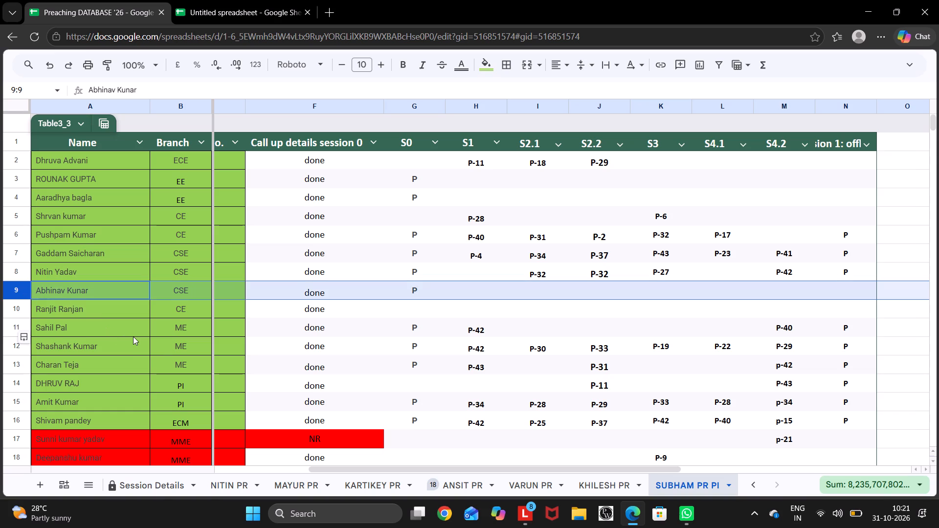
scroll(158, 347, "down", 1)
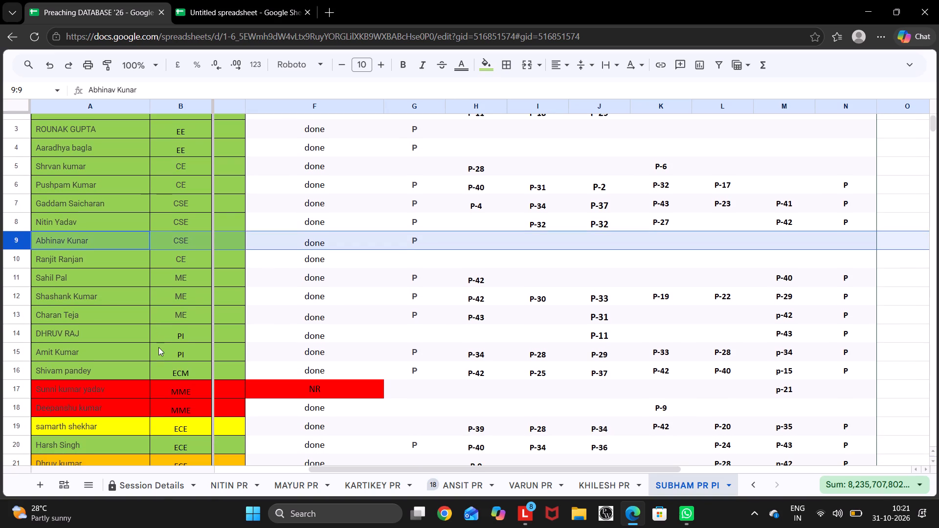
scroll(158, 347, "down", 1)
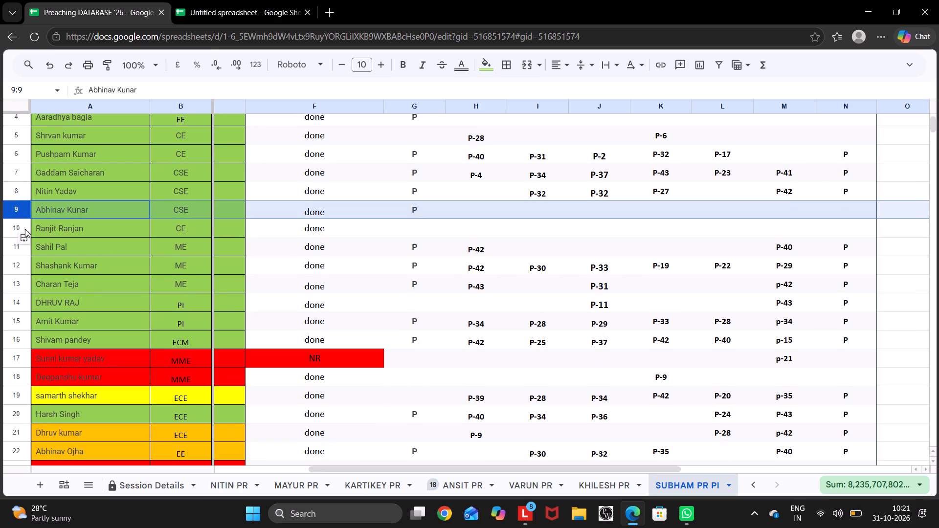
left_click(21, 230)
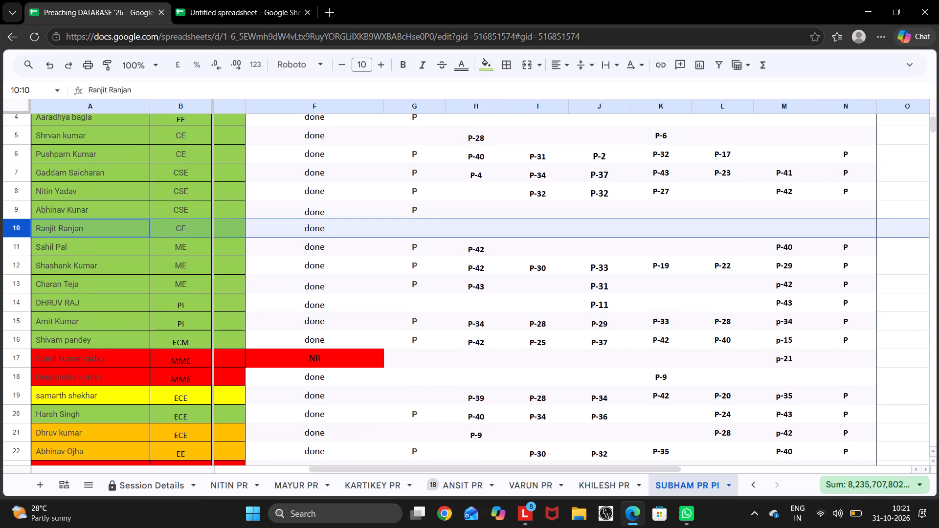
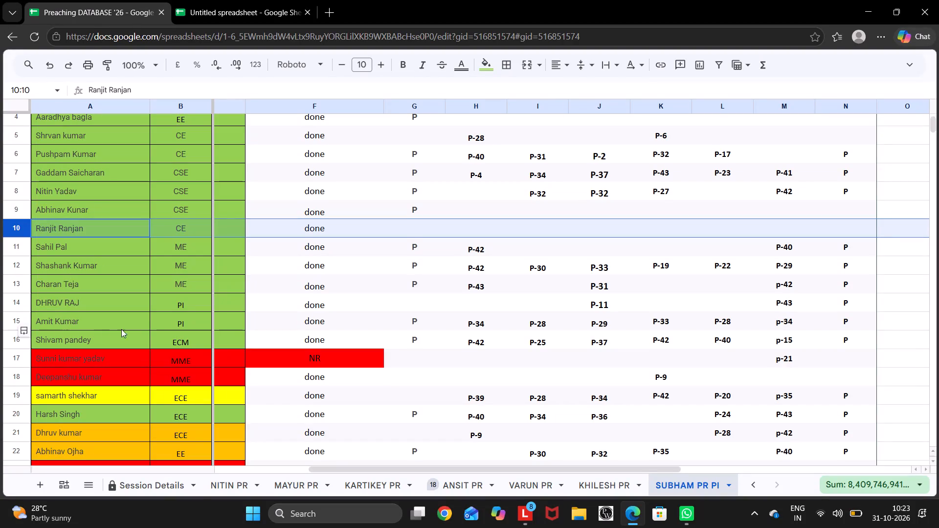
Examine the student attendance rows on the SUBHAM PR PI sheet down to the Total row, including rows 16, 13 and 40.
left_click(16, 340)
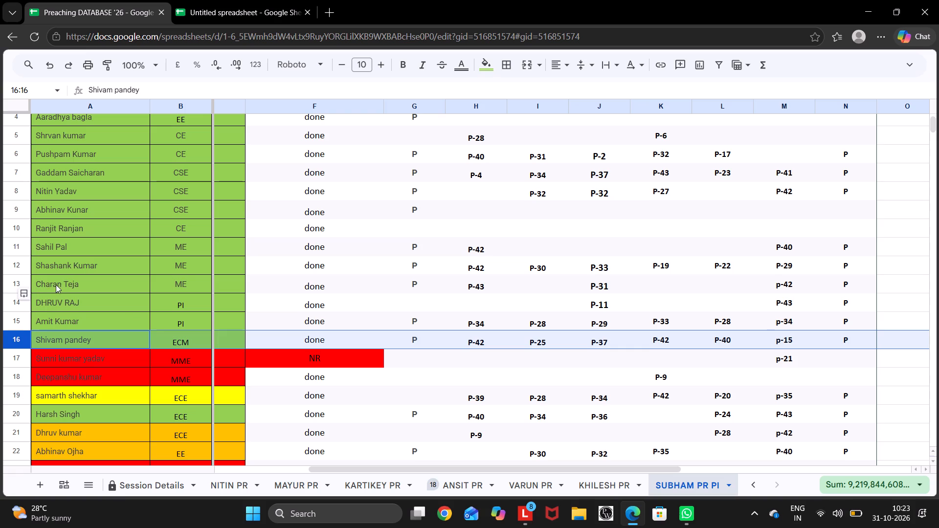
left_click(13, 285)
scroll(61, 295, "up", 2)
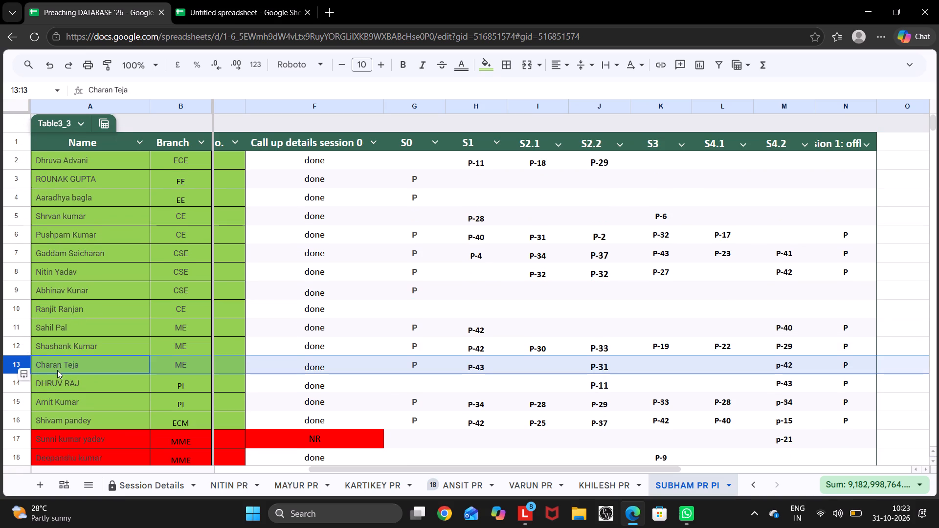
scroll(72, 358, "down", 8)
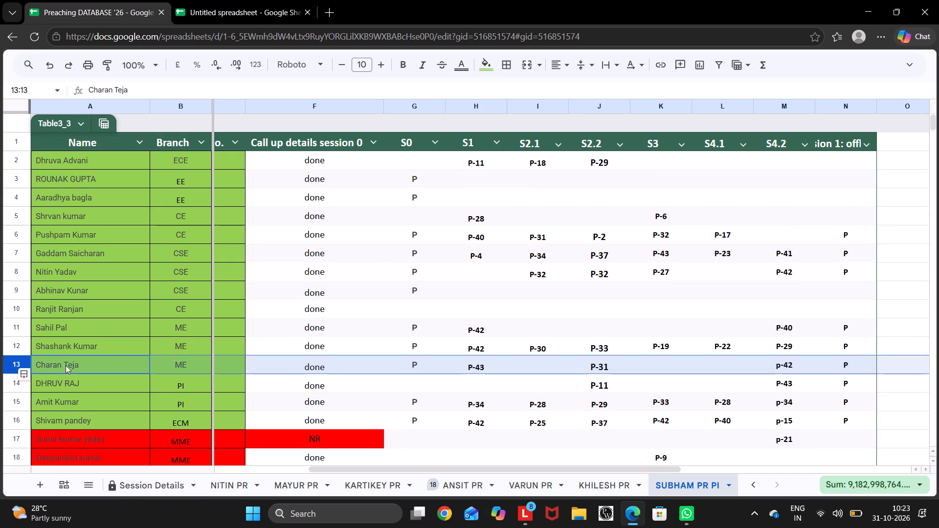
scroll(66, 365, "down", 1)
scroll(80, 312, "down", 1)
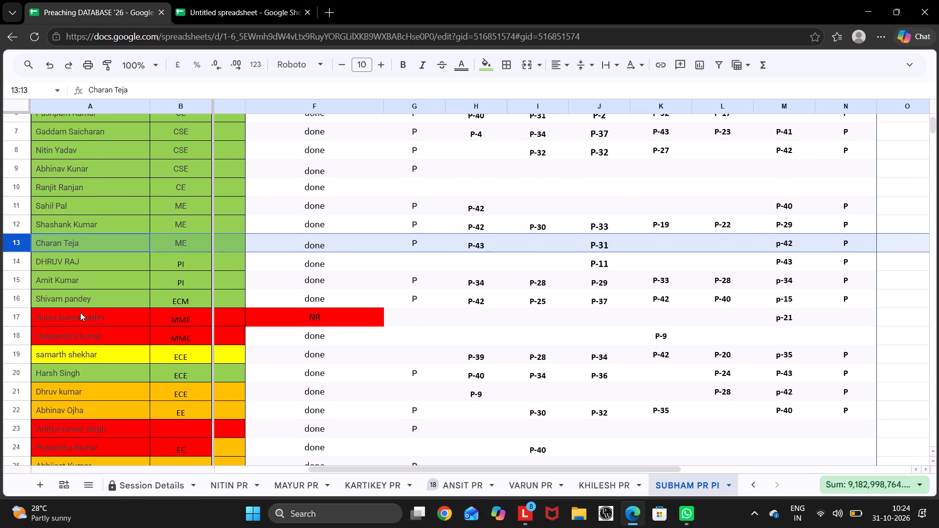
scroll(80, 312, "down", 5)
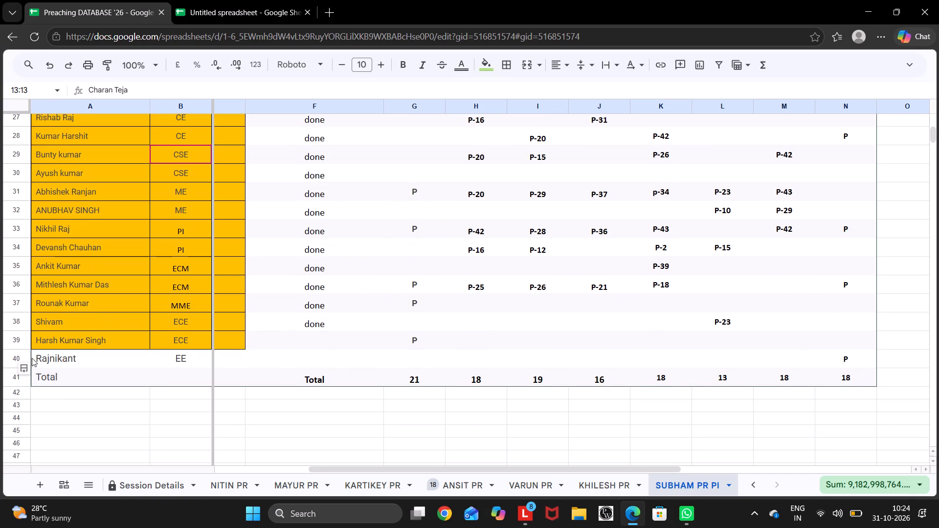
left_click(14, 355)
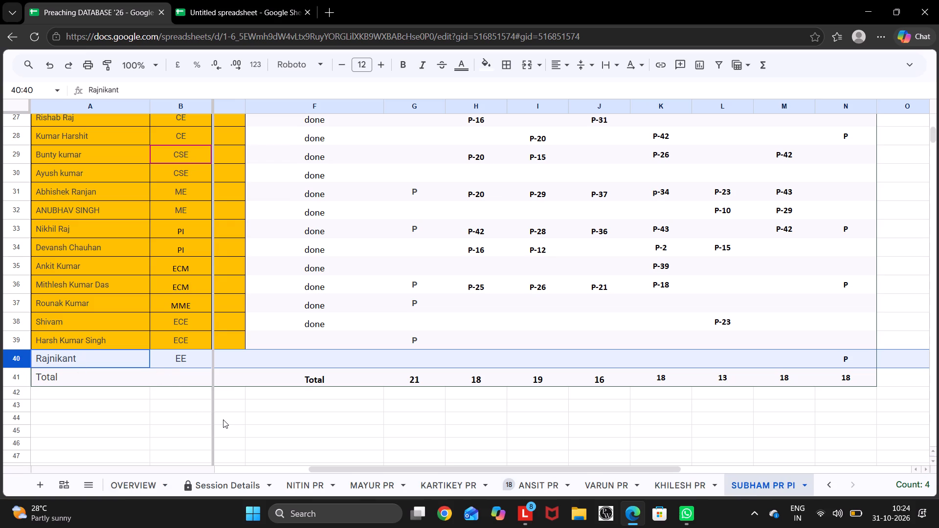
scroll(89, 309, "up", 6)
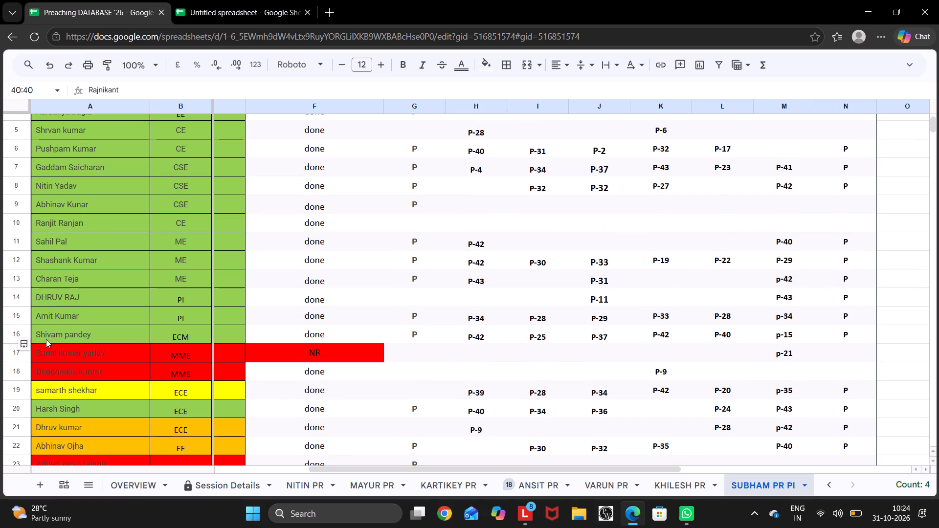
scroll(17, 270, "up", 1)
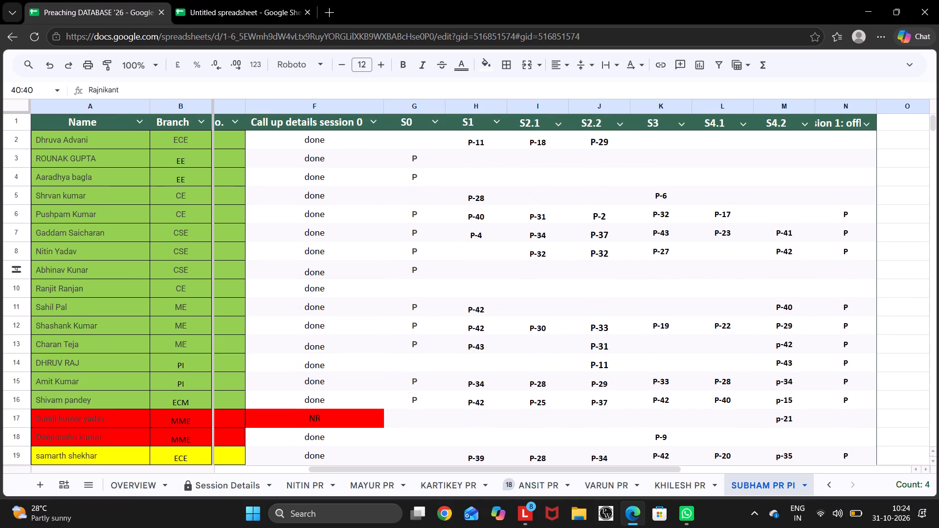
scroll(17, 270, "up", 1)
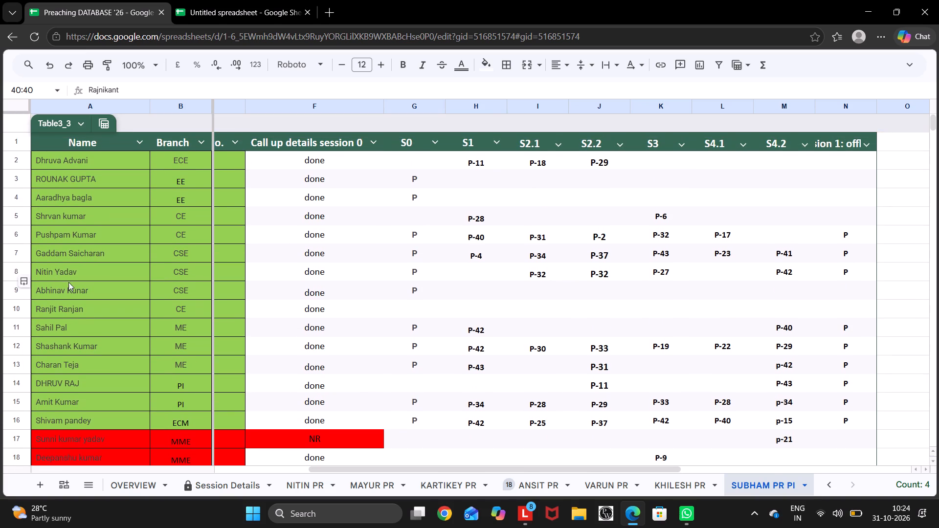
scroll(80, 222, "up", 1)
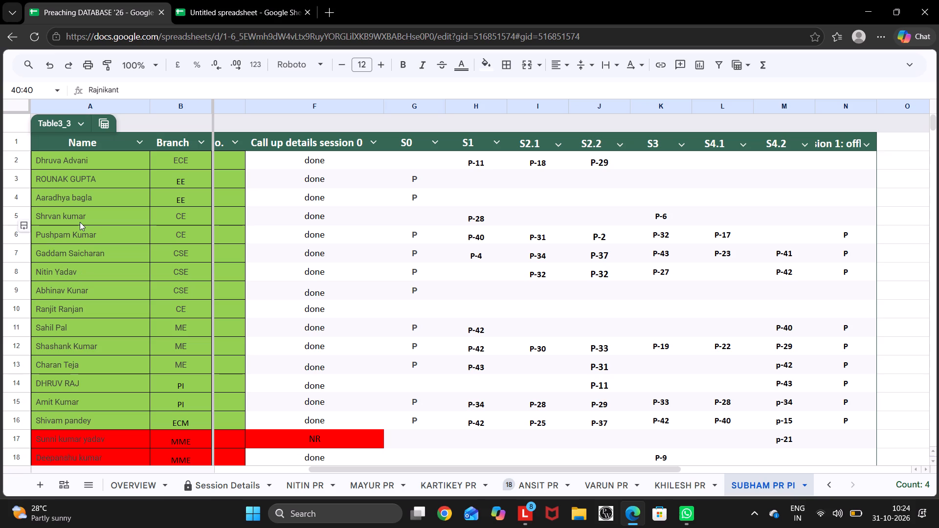
scroll(78, 275, "down", 1)
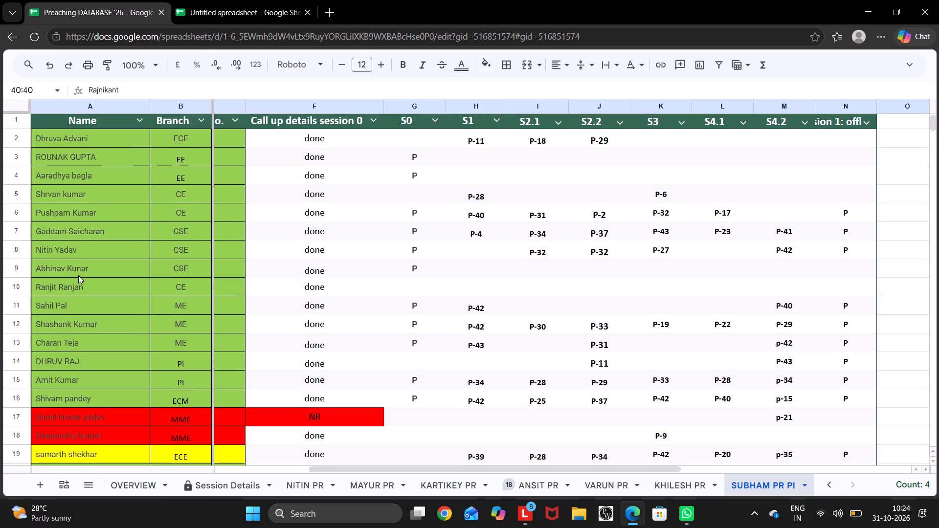
scroll(78, 275, "down", 4)
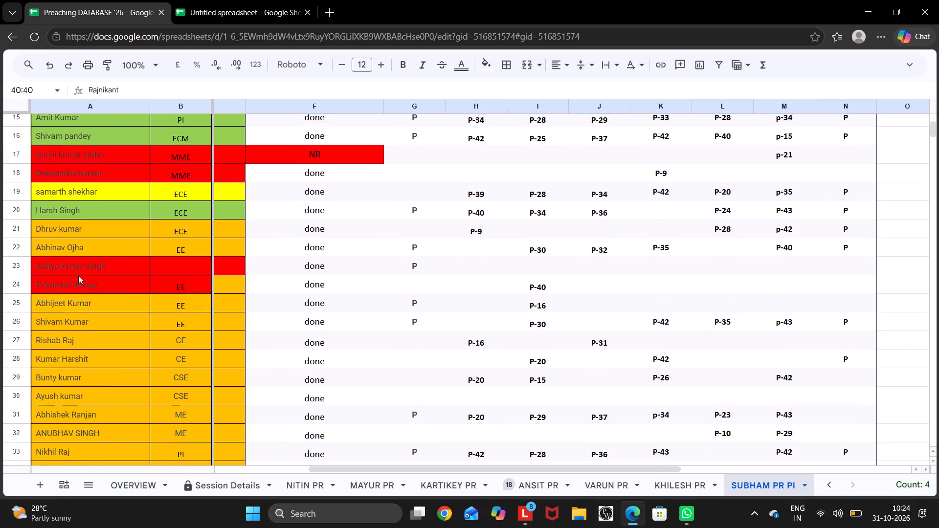
scroll(78, 275, "down", 2)
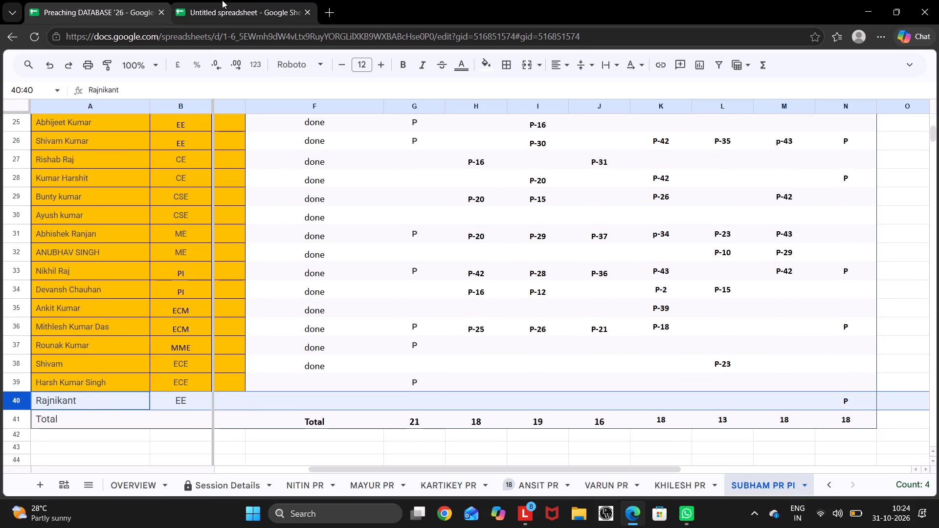
Switch to the Untitled spreadsheet and fill the student name cells B12 and B11 in the Uditya Pr group with yellow.
left_click(222, 0)
scroll(170, 238, "up", 1)
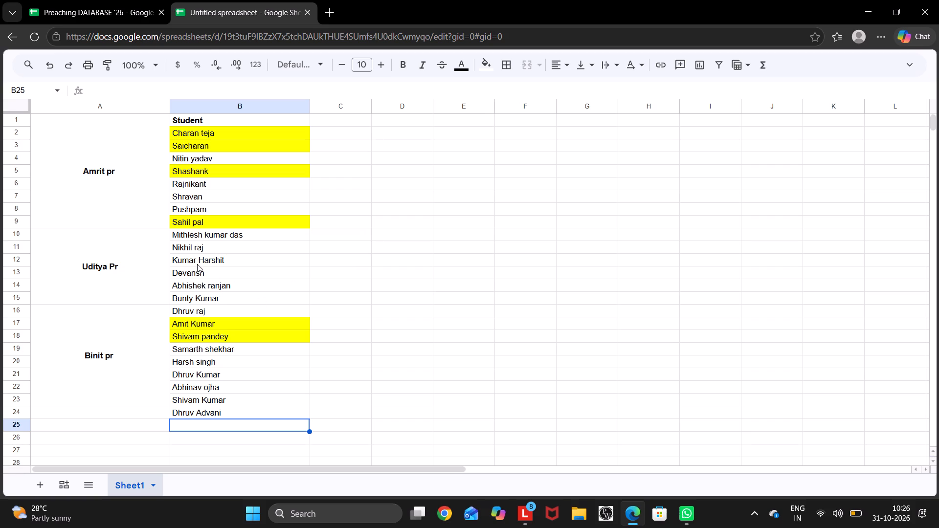
left_click(226, 258)
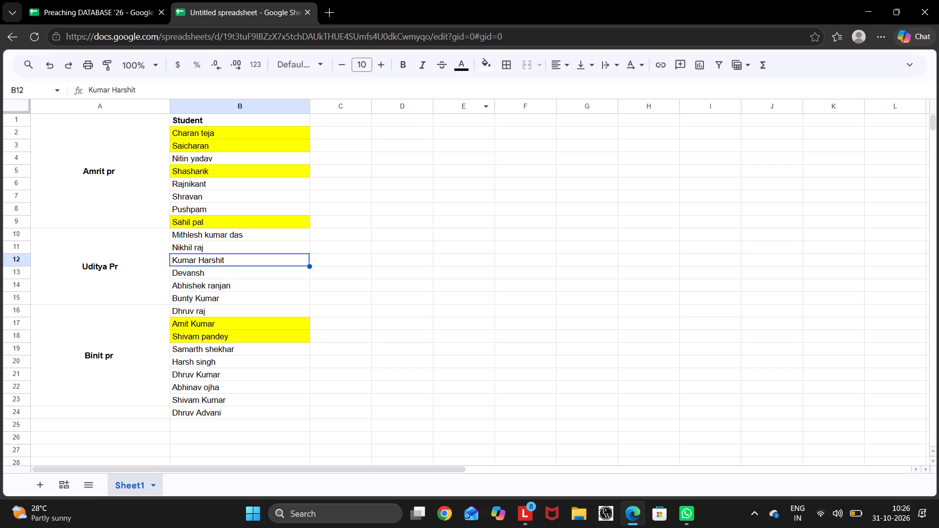
left_click(484, 67)
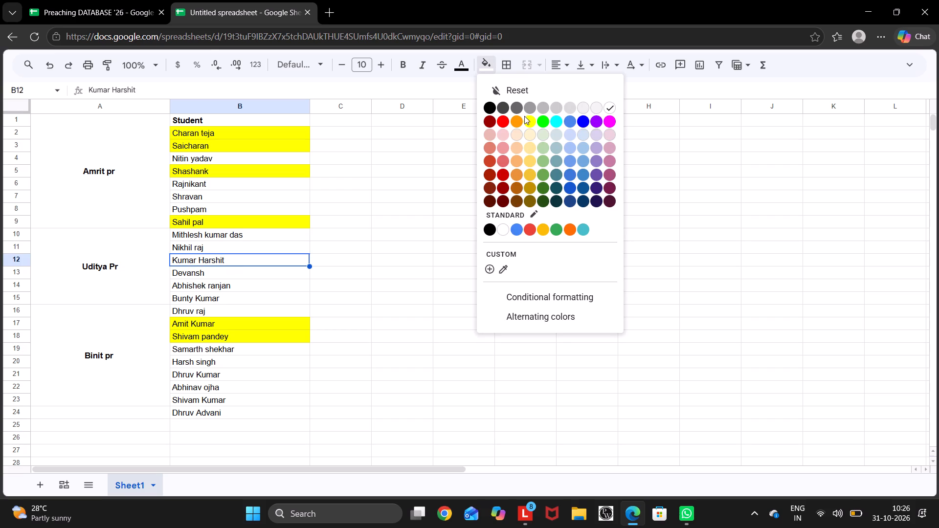
left_click(524, 116)
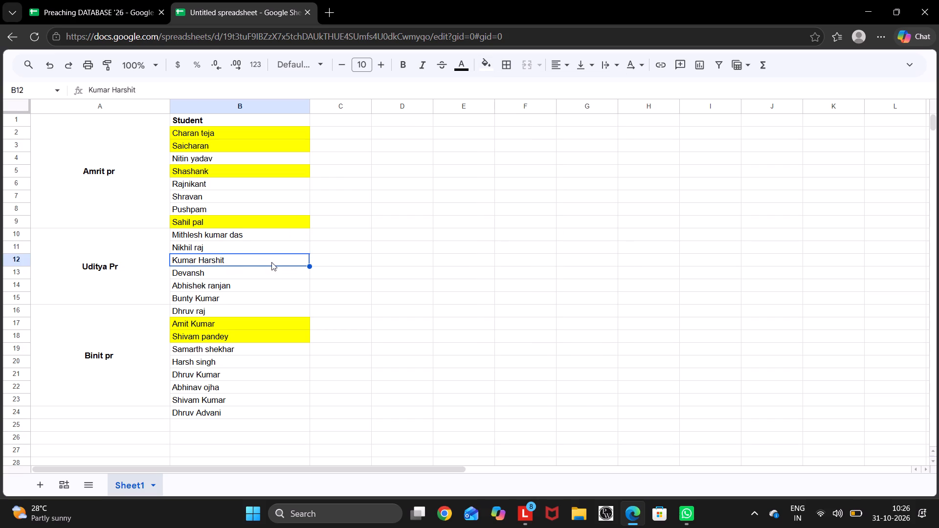
left_click(490, 69)
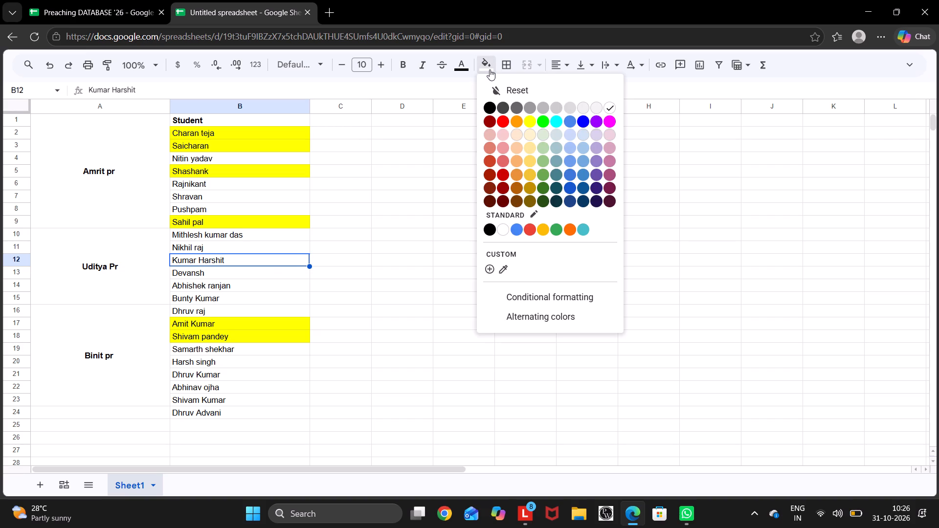
left_click(531, 122)
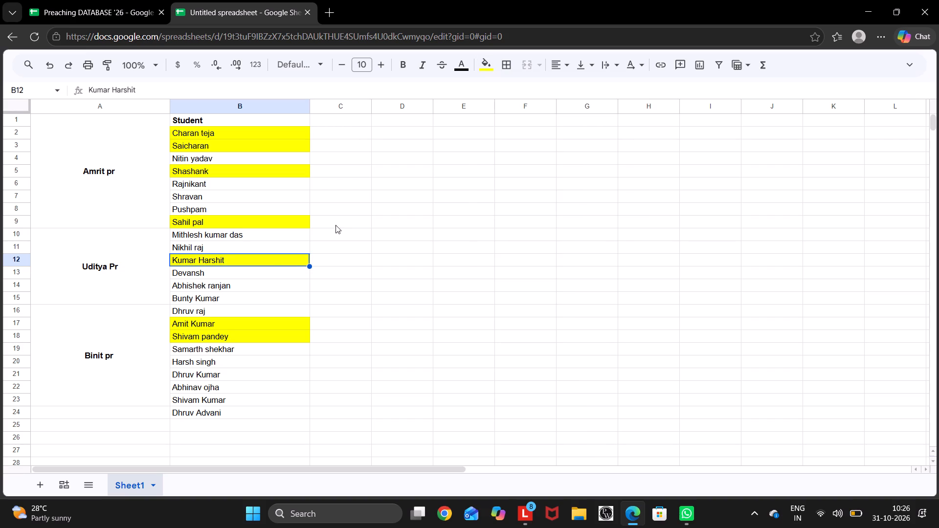
left_click(207, 248)
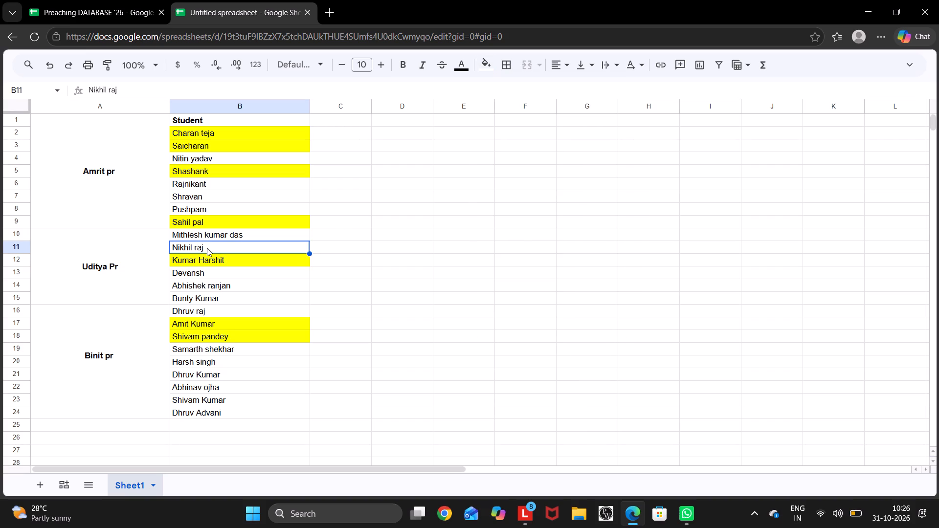
left_click(488, 68)
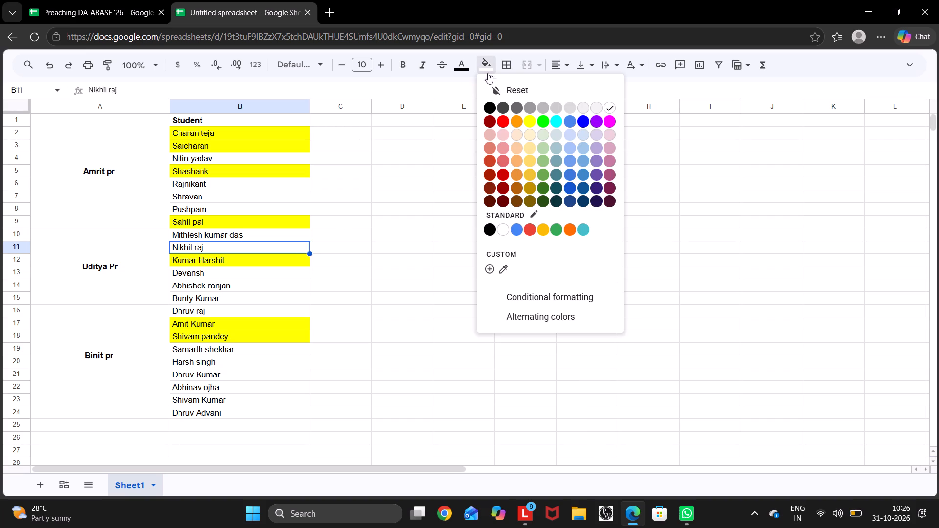
left_click(528, 120)
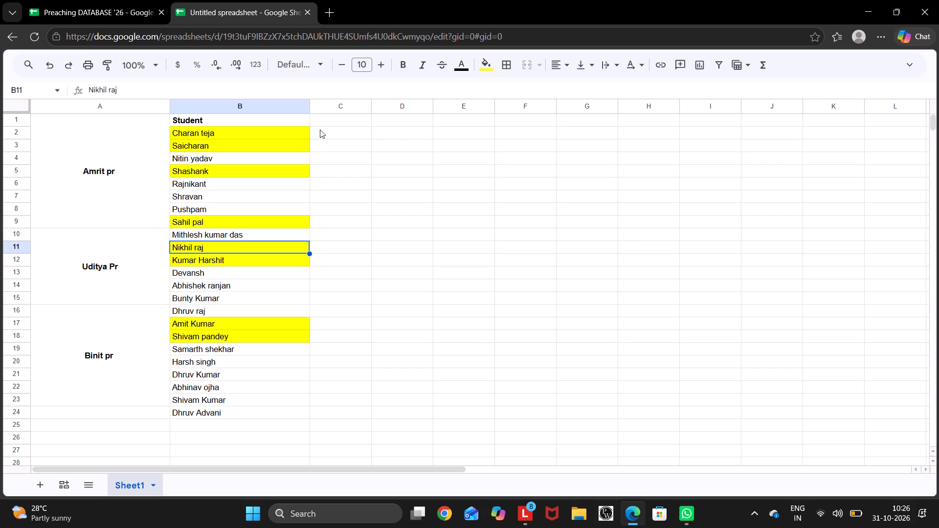
double_click(334, 249)
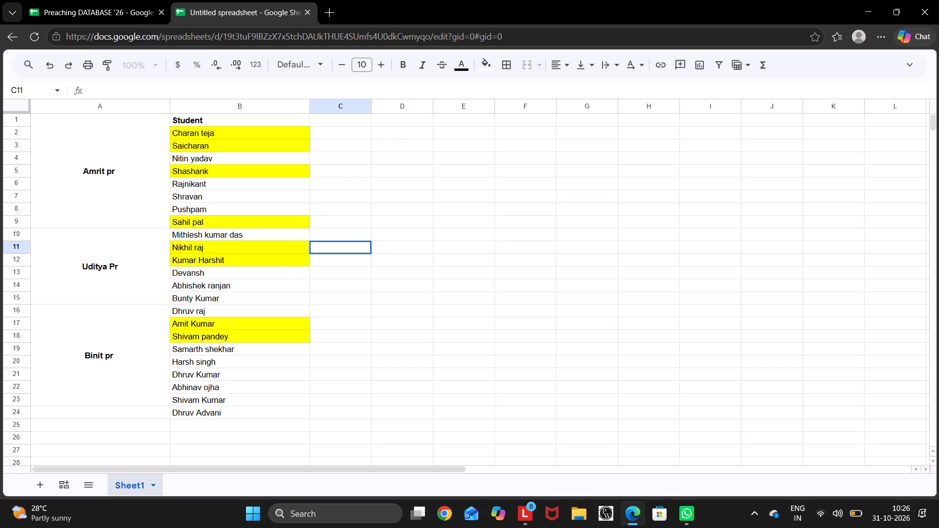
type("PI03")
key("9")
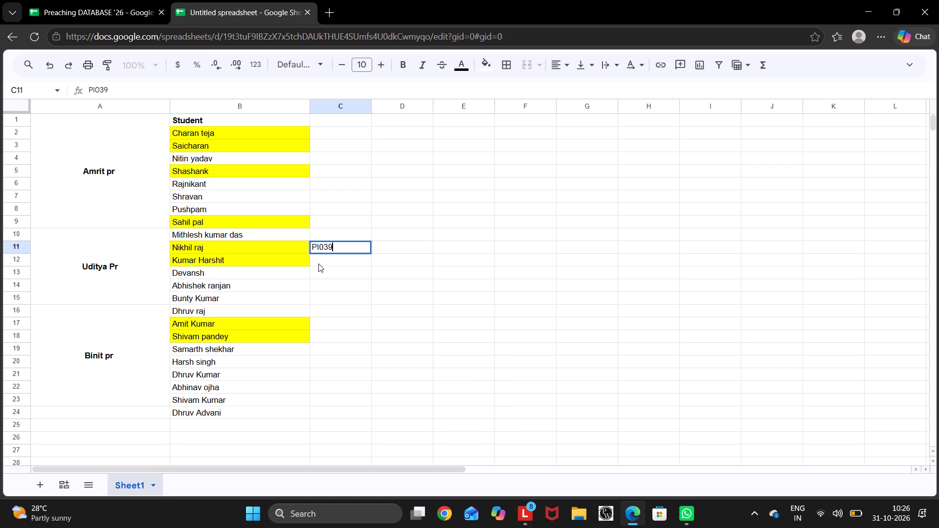
Open cell C12, beside the highlighted student name in B12, for editing.
double_click(328, 260)
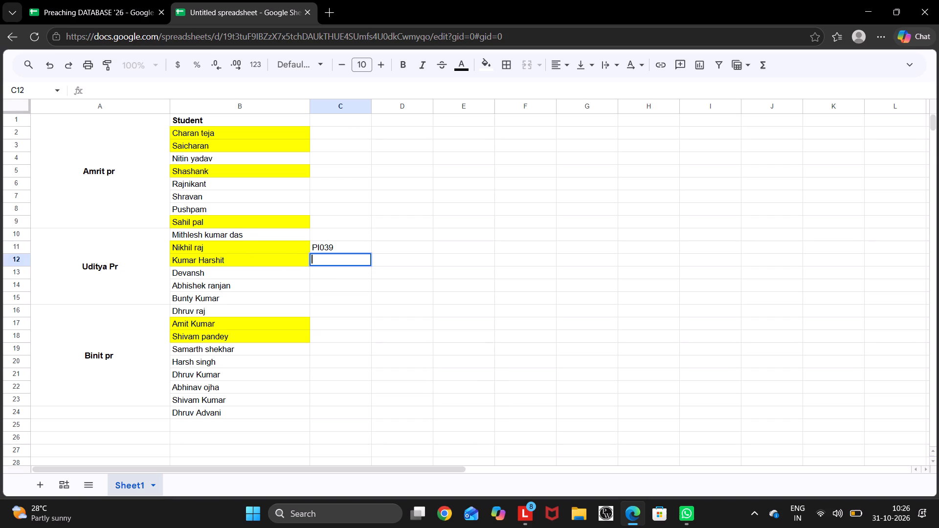
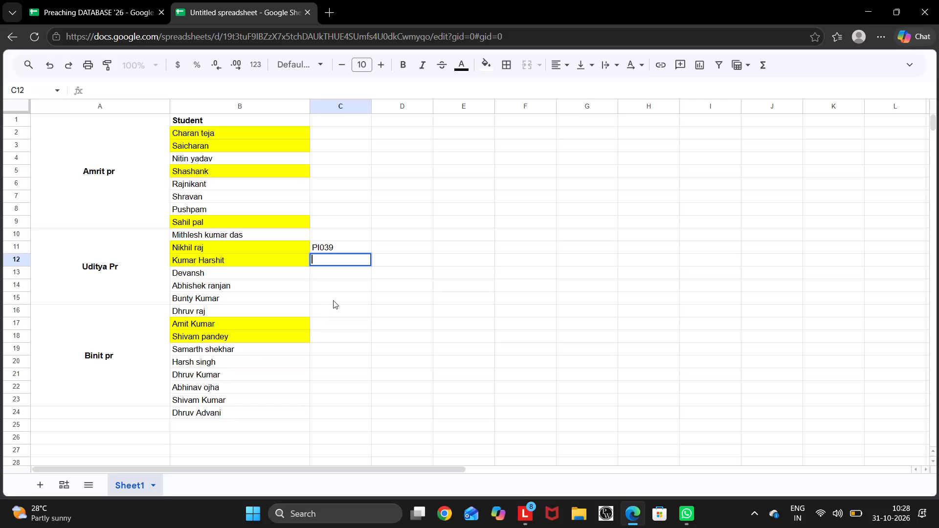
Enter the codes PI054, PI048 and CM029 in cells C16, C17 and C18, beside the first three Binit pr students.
double_click(334, 309)
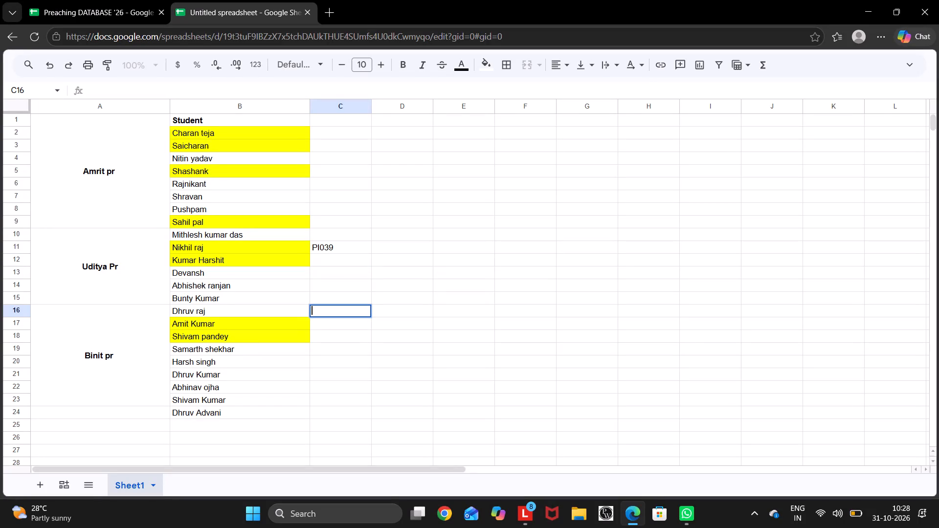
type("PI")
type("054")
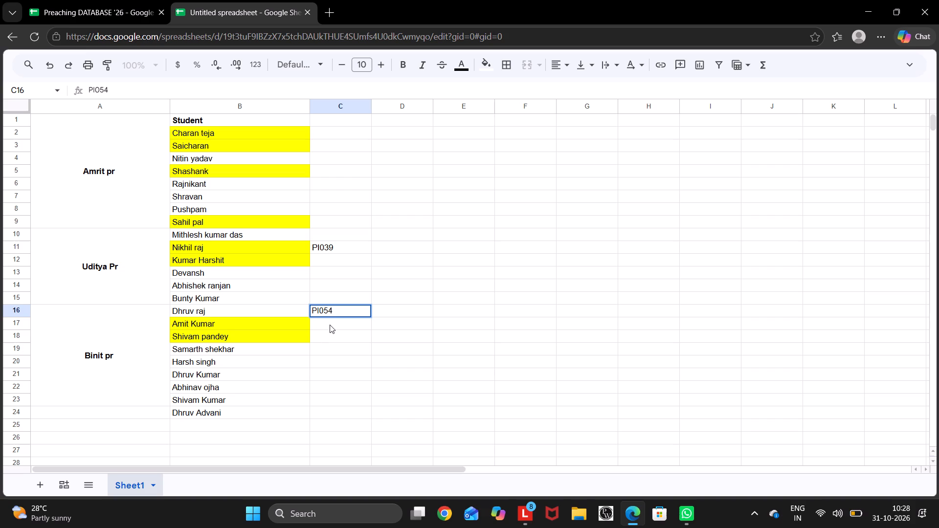
left_click(330, 324)
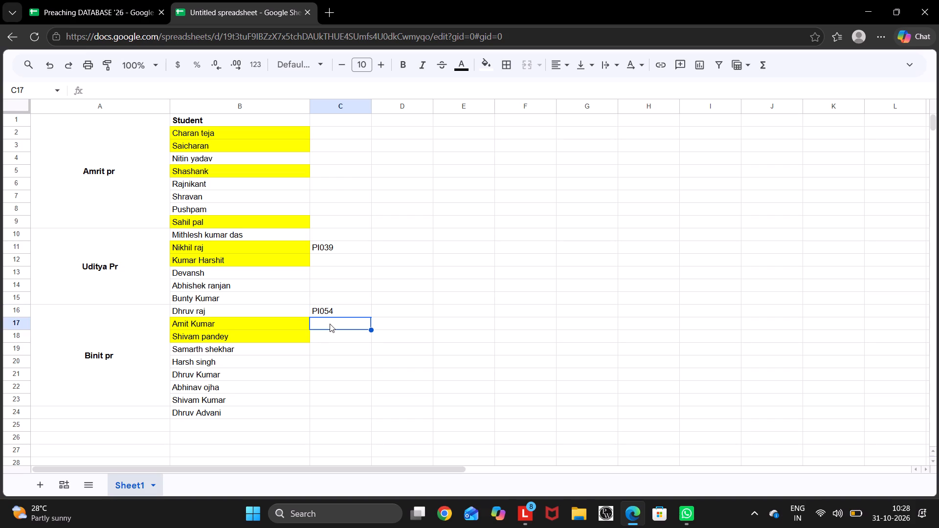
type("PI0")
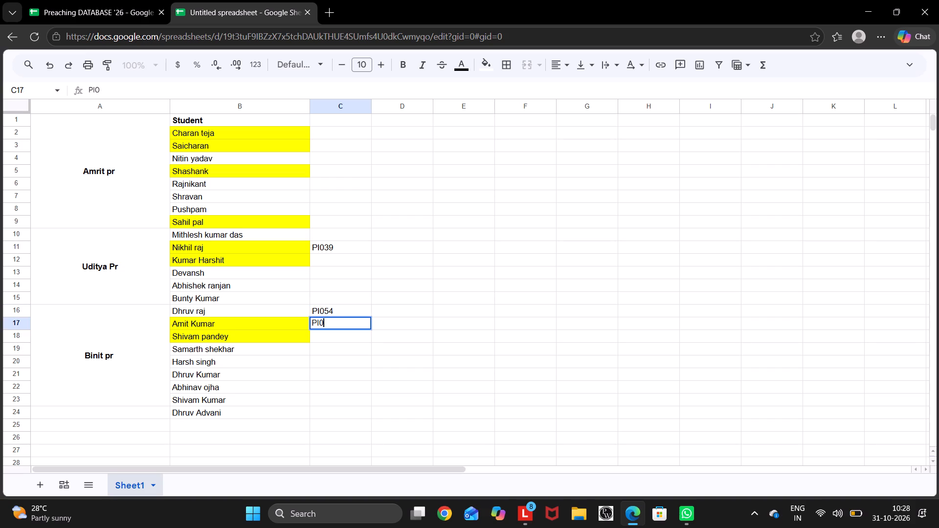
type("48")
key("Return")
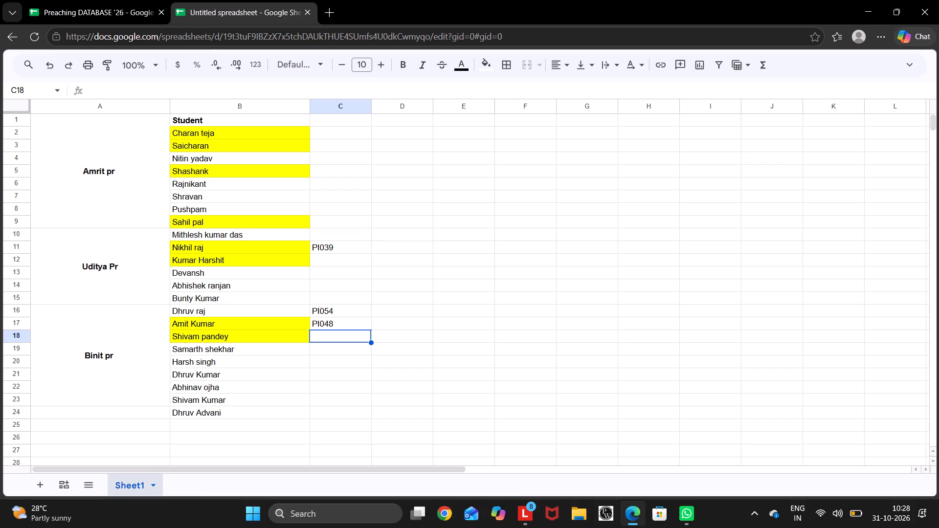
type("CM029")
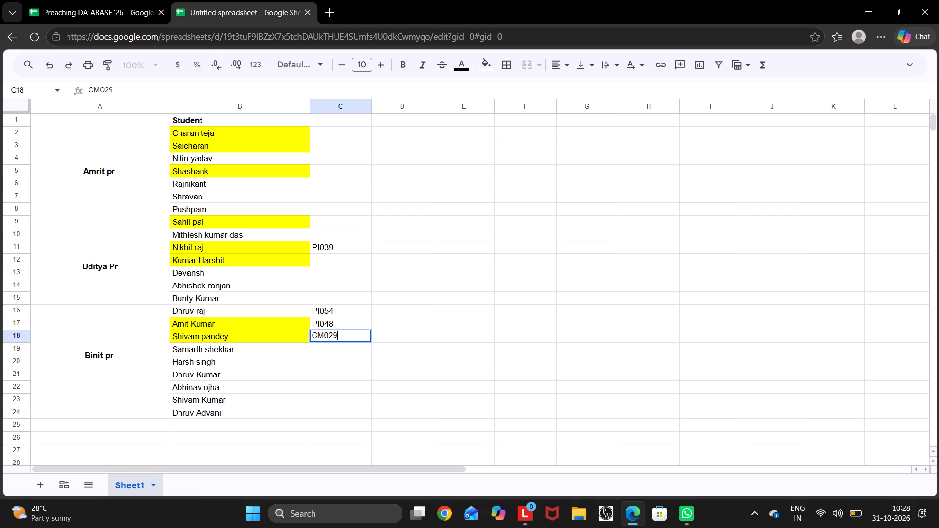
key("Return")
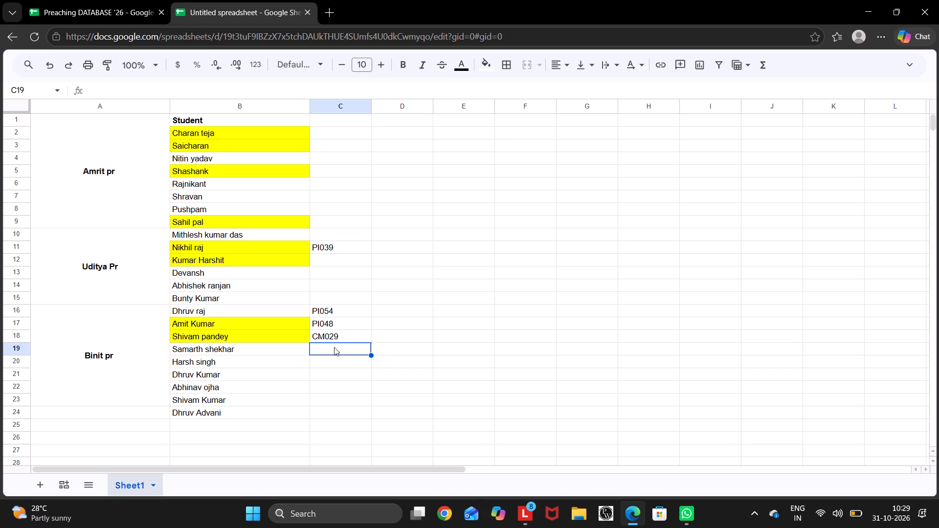
double_click(334, 347)
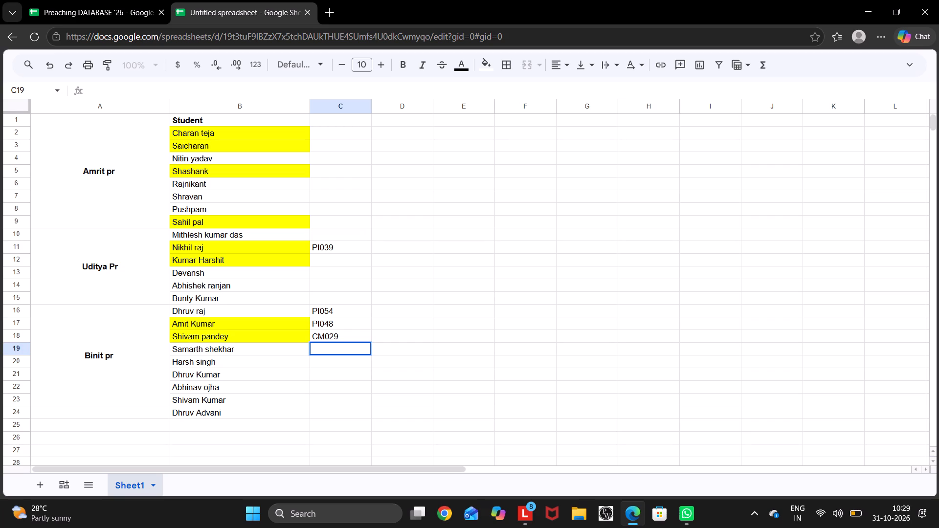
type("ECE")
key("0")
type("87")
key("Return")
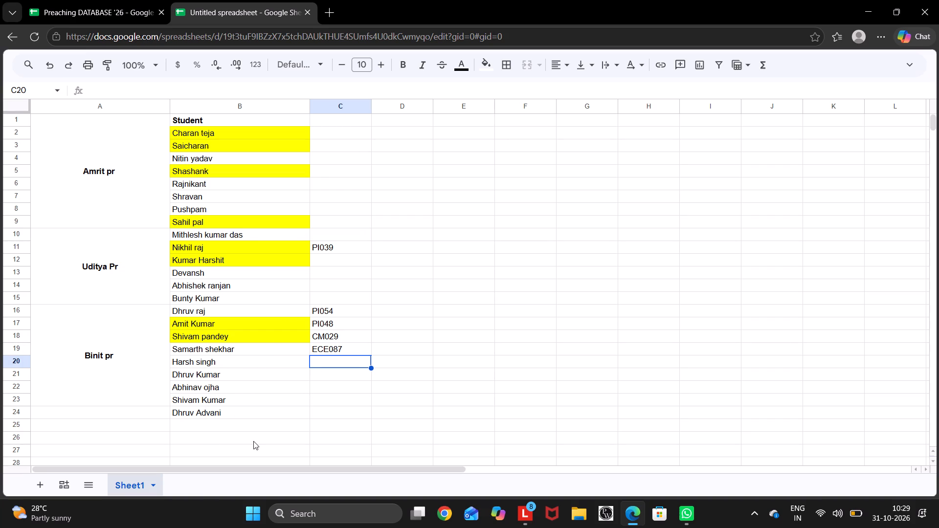
Enter only ECE, without a number, in cells C20 and C21 beside the next two Binit pr students.
scroll(253, 441, "up", 1)
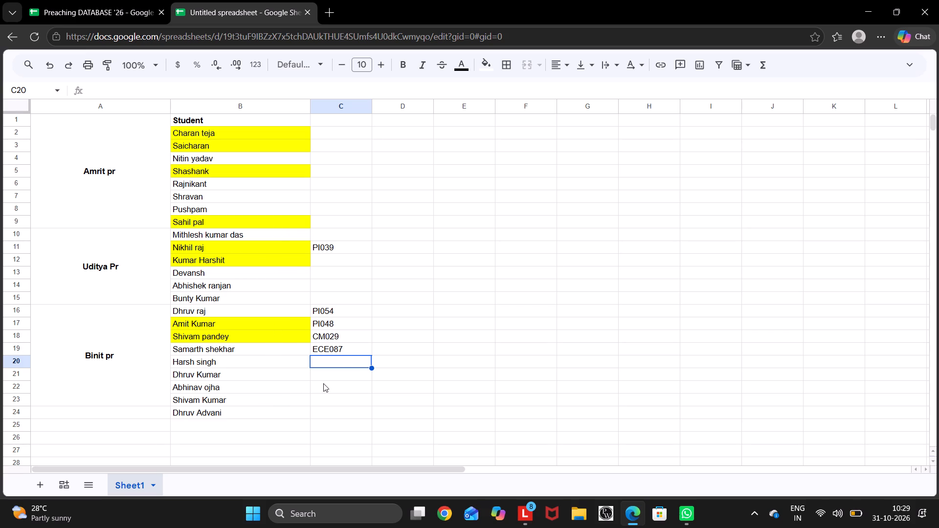
double_click(341, 375)
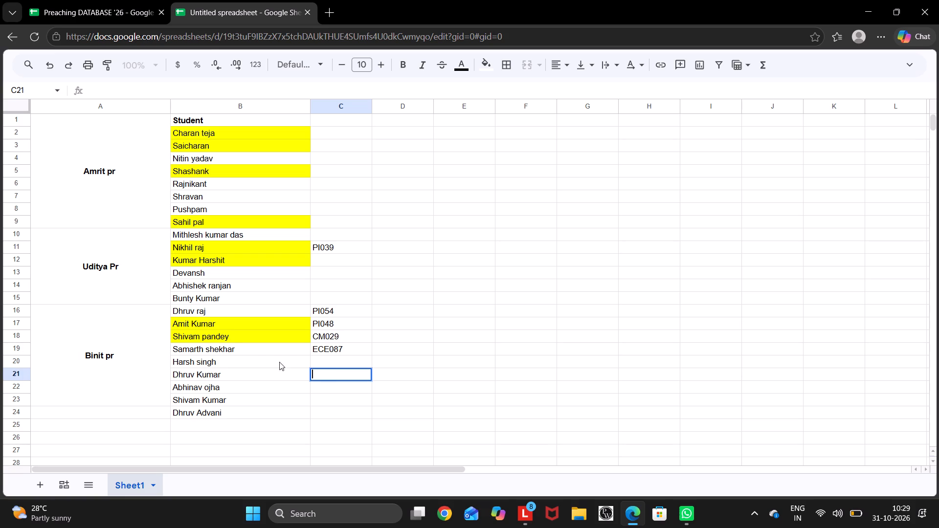
double_click(325, 360)
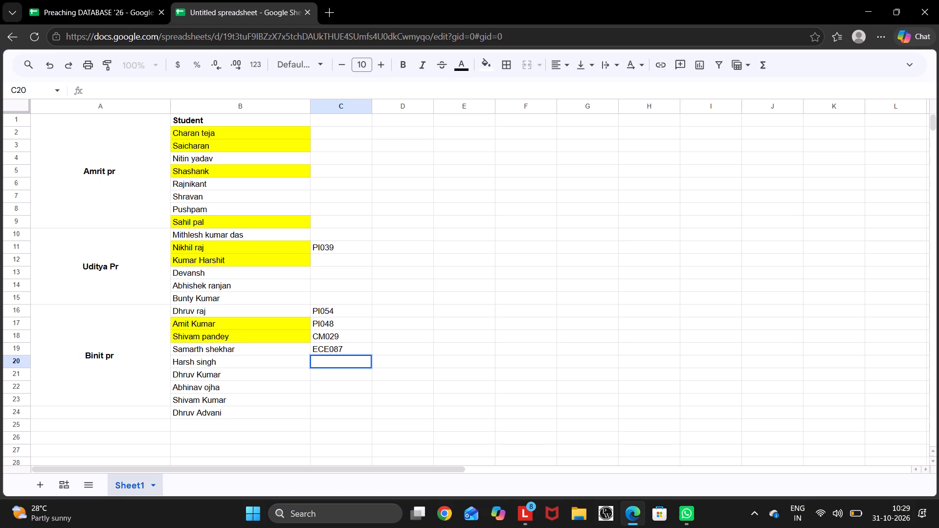
type("ECE")
key("Return")
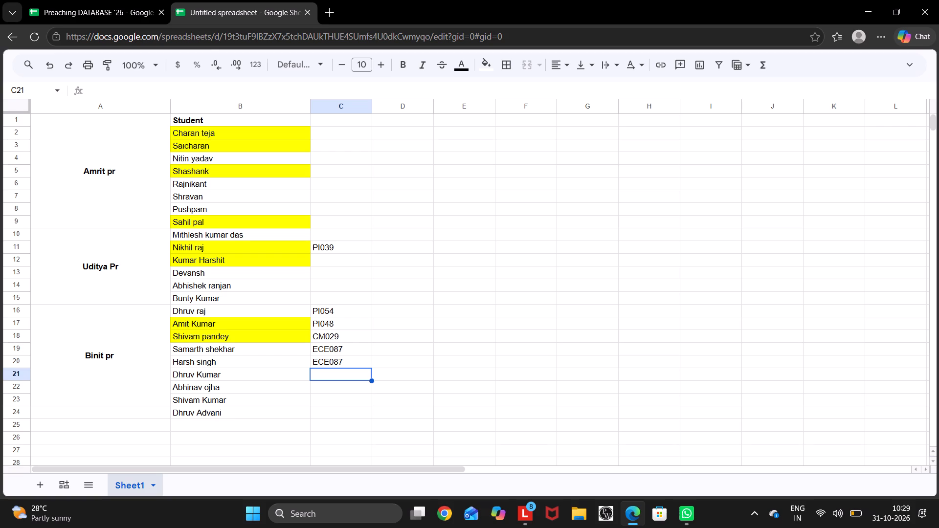
type("ECE")
key("BackSpace")
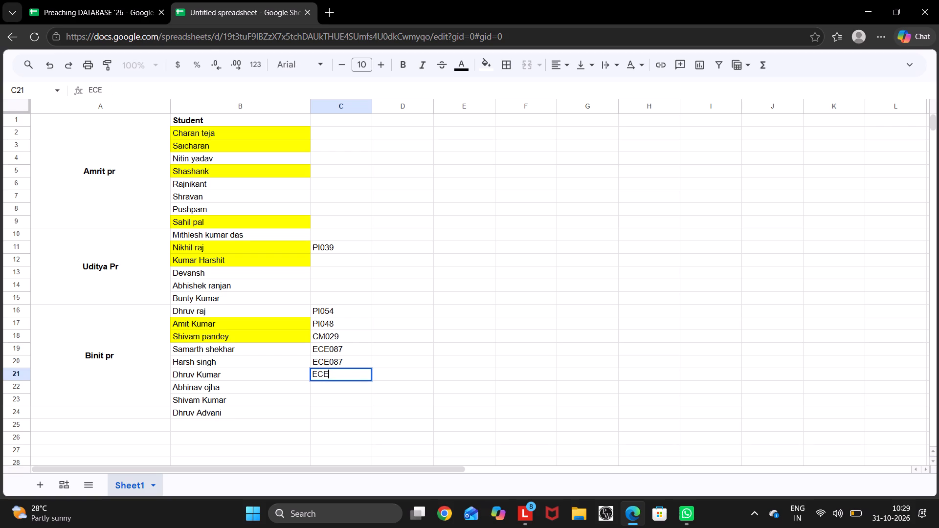
left_click(346, 362)
double_click(349, 362)
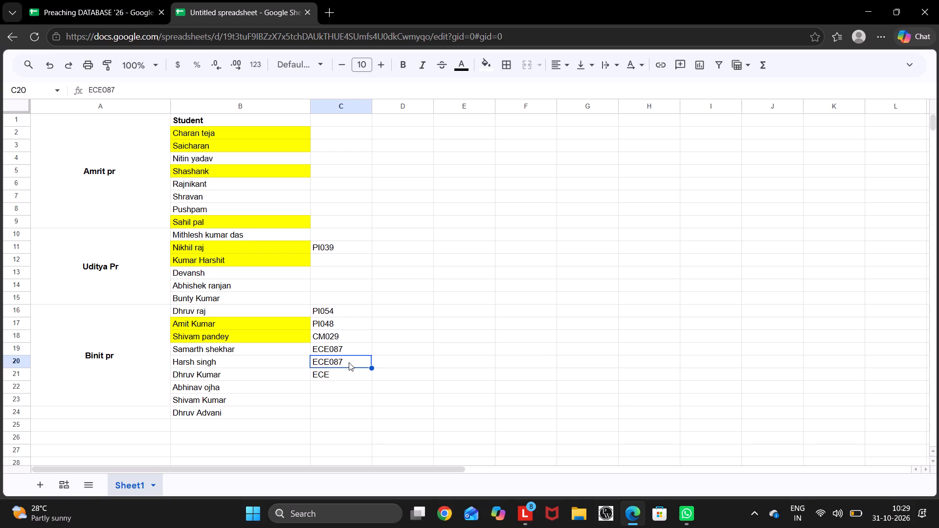
key("BackSpace")
key("BackSpace")
key("BackSpace")
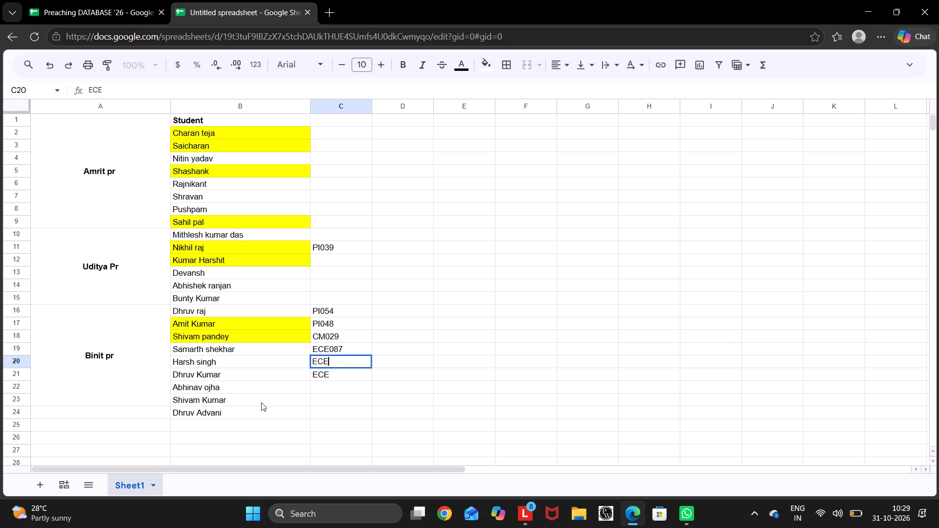
double_click(319, 389)
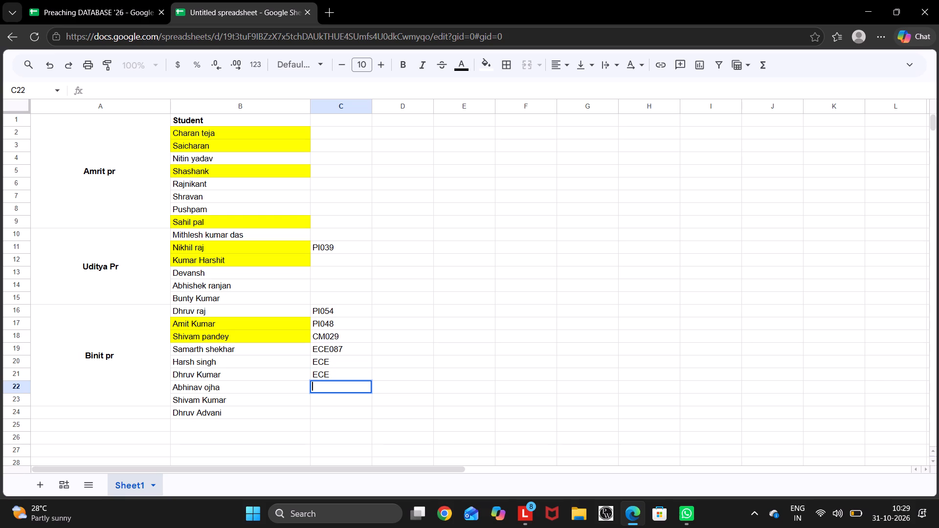
Fill the student name cell B22 in the Binit pr group with yellow.
left_click(262, 385)
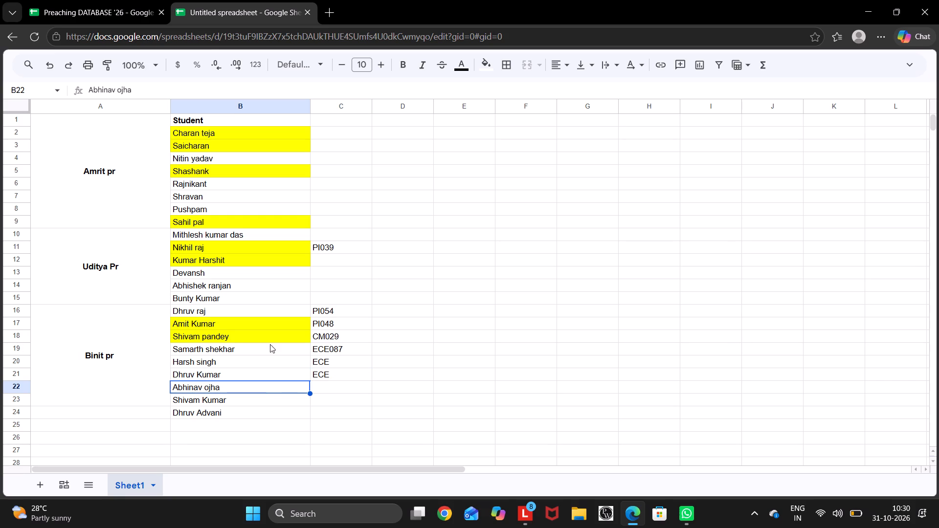
left_click(488, 67)
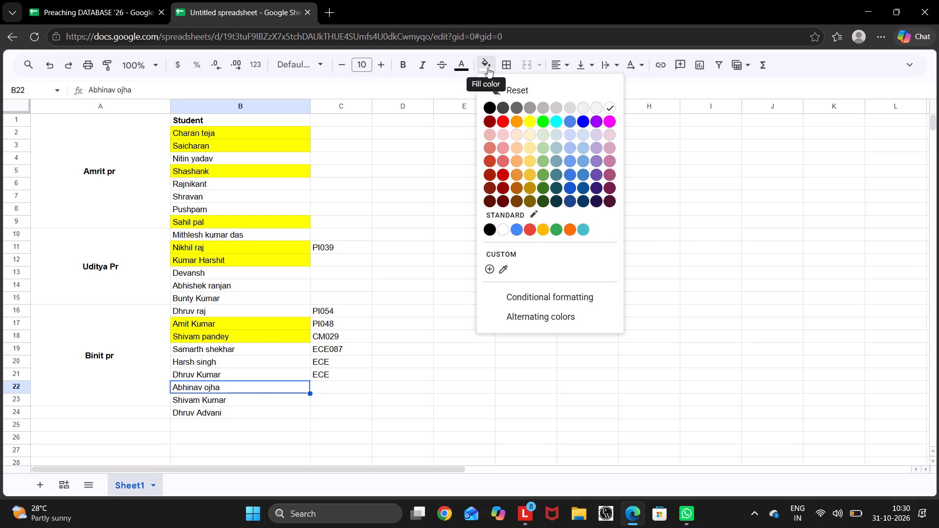
left_click(527, 118)
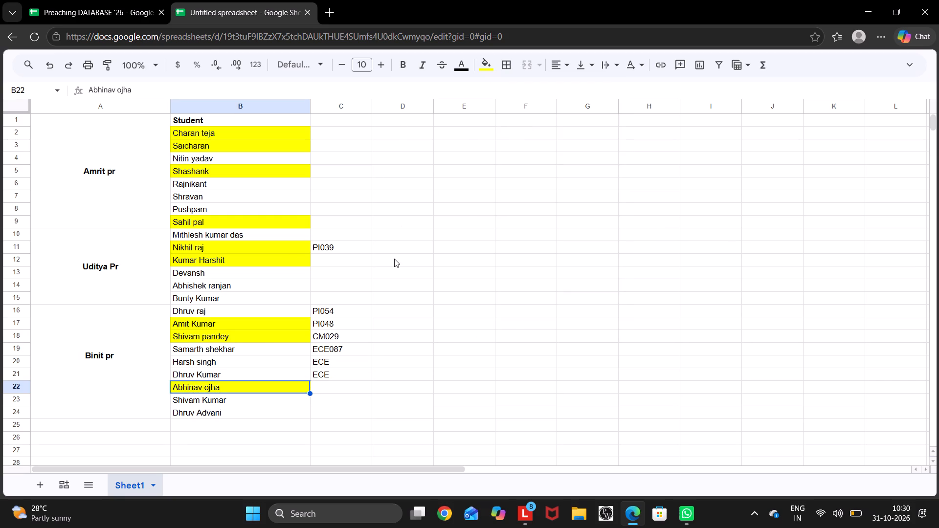
Enter EE in cell C22, beside the highlighted student name in B22.
double_click(328, 382)
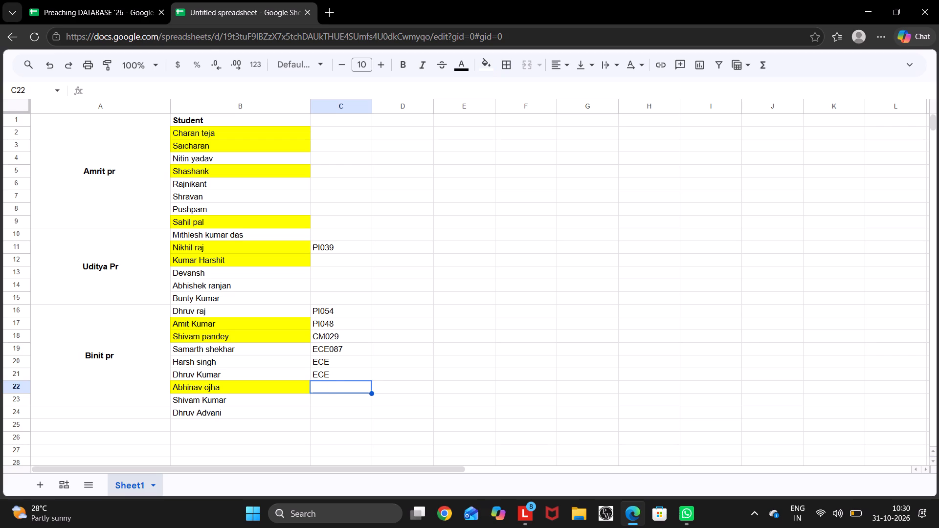
left_click(335, 386)
type("EE")
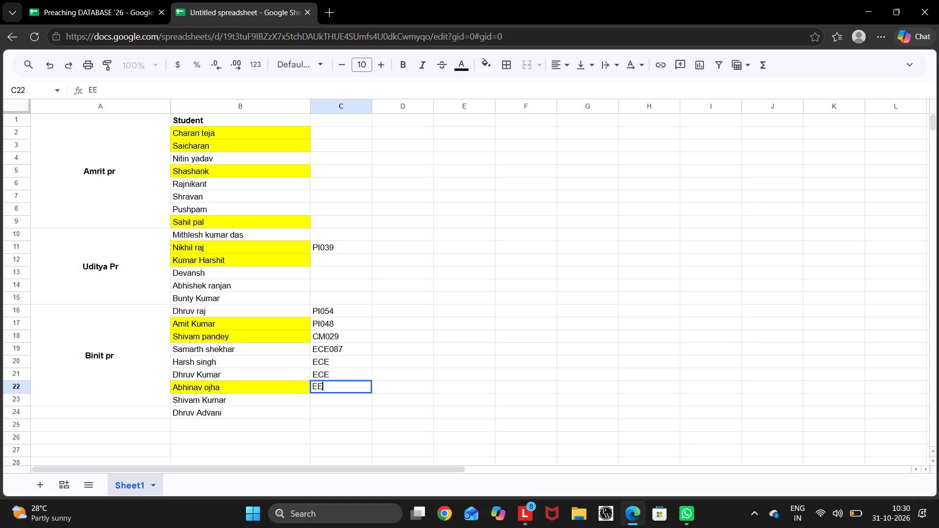
key("Return")
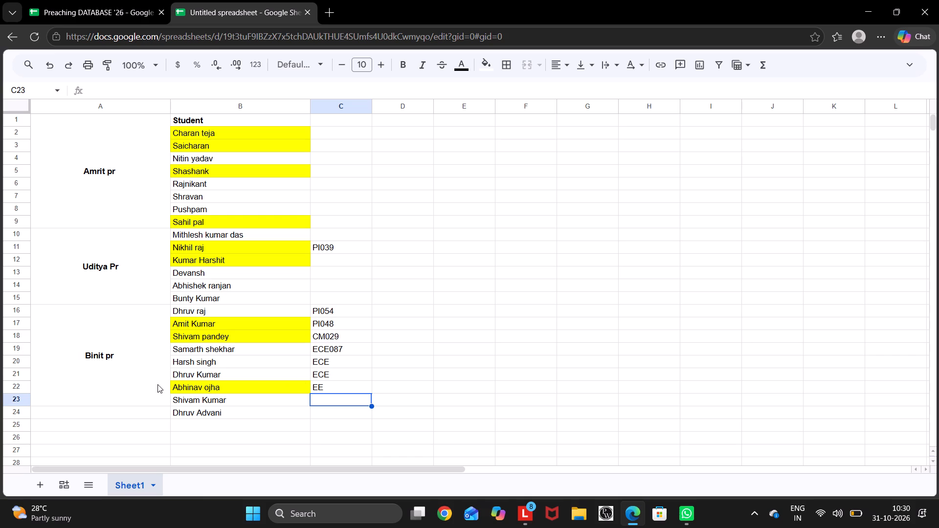
Fill the student name cell B23 in the Binit pr group with yellow.
left_click(247, 401)
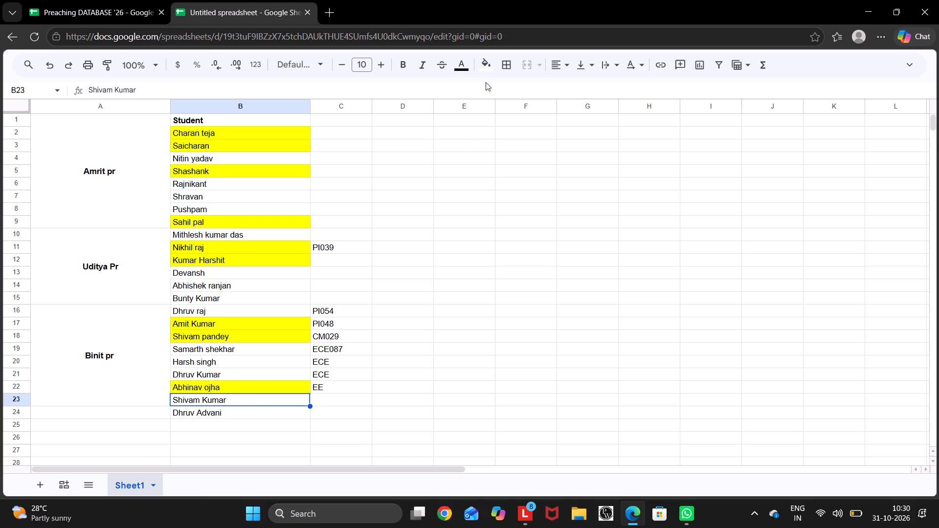
left_click(488, 66)
left_click(524, 116)
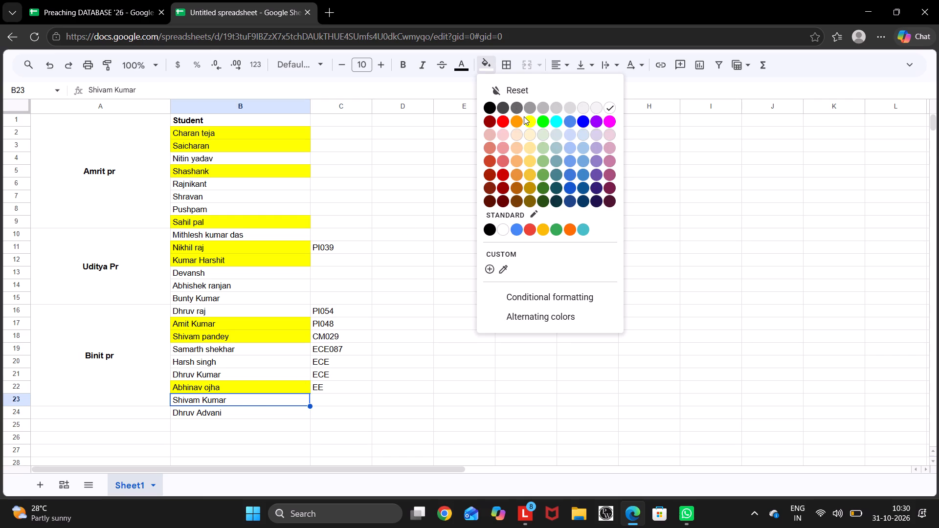
left_click(485, 67)
left_click(528, 123)
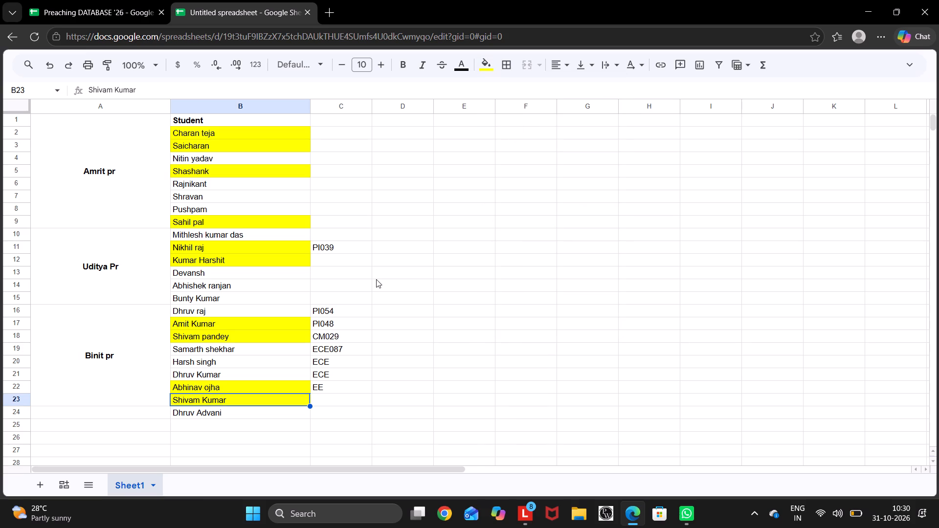
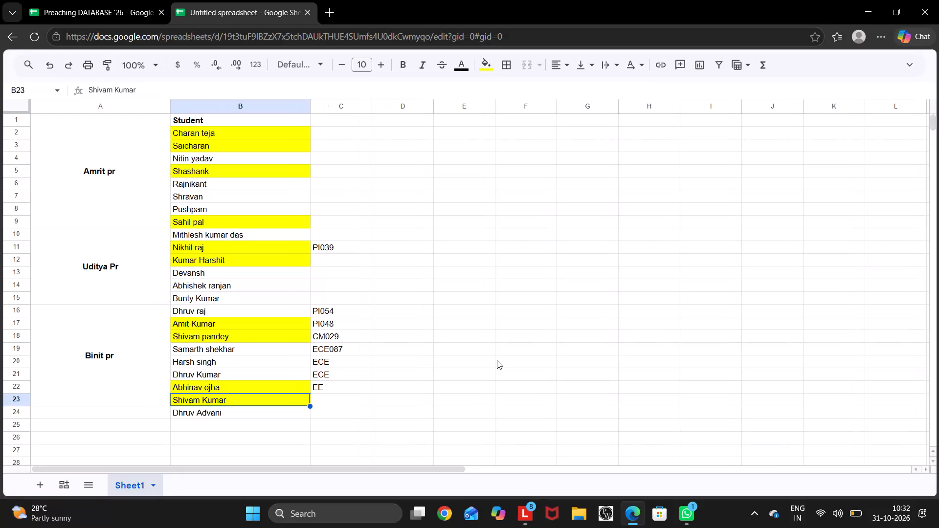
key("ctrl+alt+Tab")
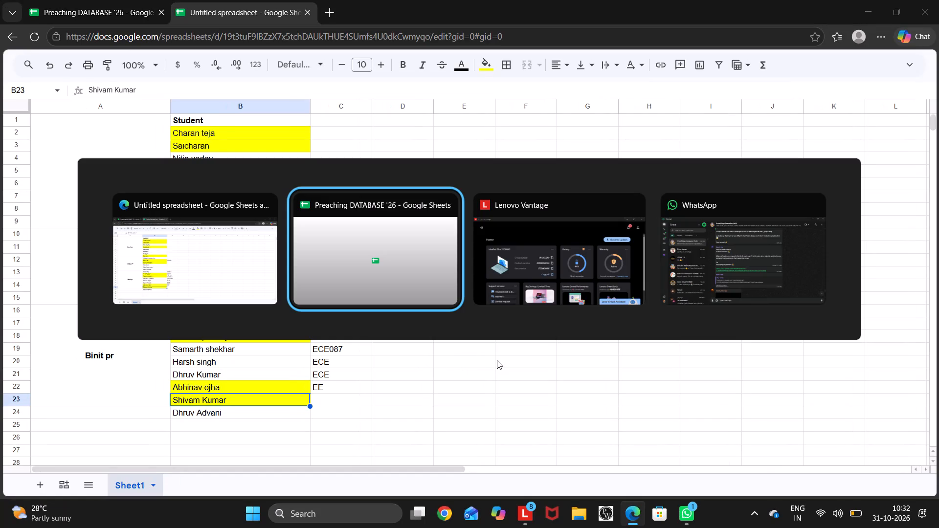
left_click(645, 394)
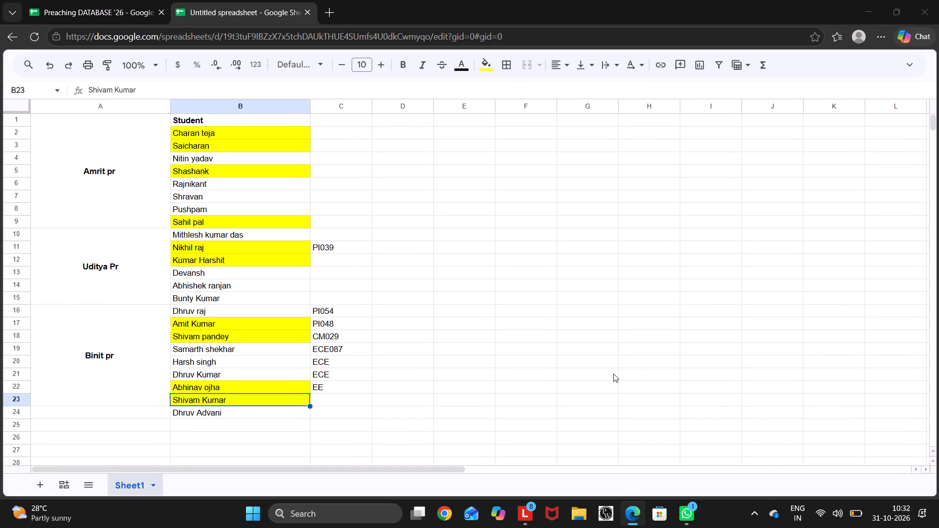
Capture a rectangular screenshot of the grouped student list, covering columns A to C from row 1 through row 24.
key("shift+super+s")
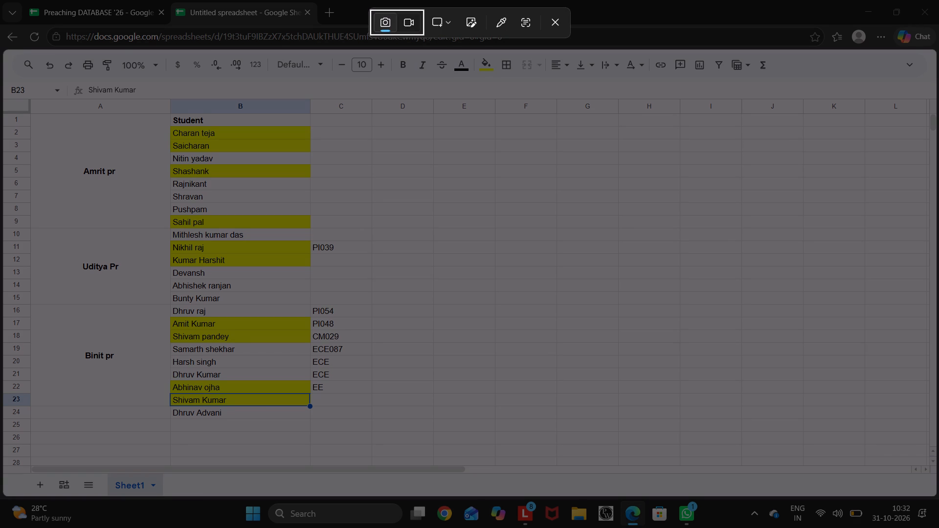
left_click_drag(31, 113, 272, 279)
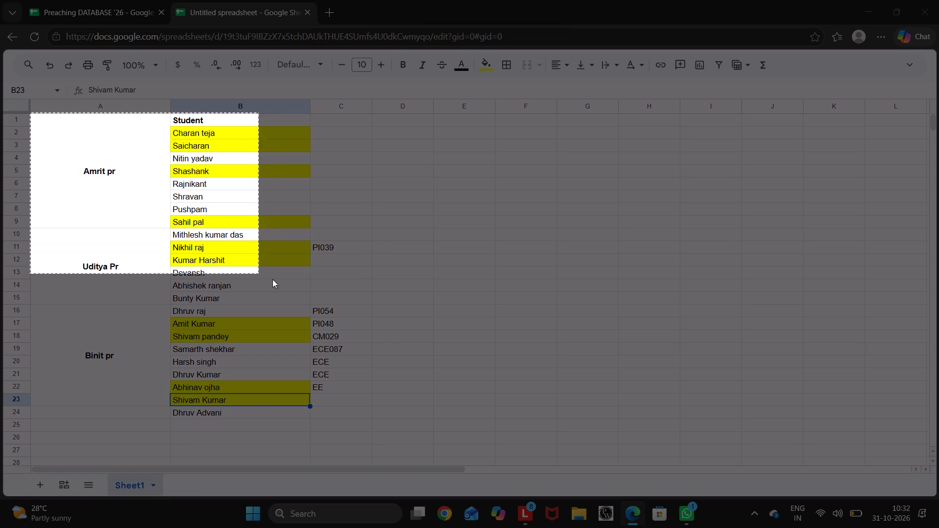
left_click_drag(272, 279, 381, 448)
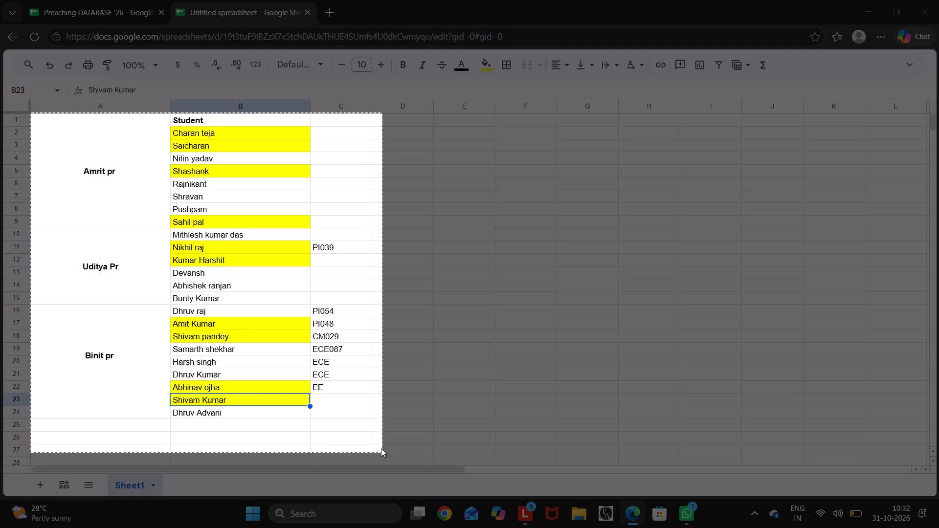
left_click_drag(381, 448, 372, 419)
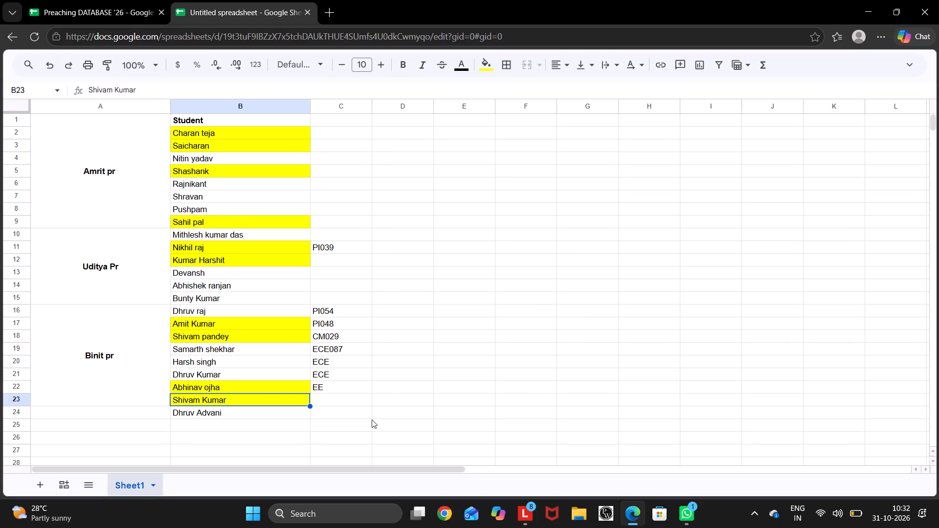
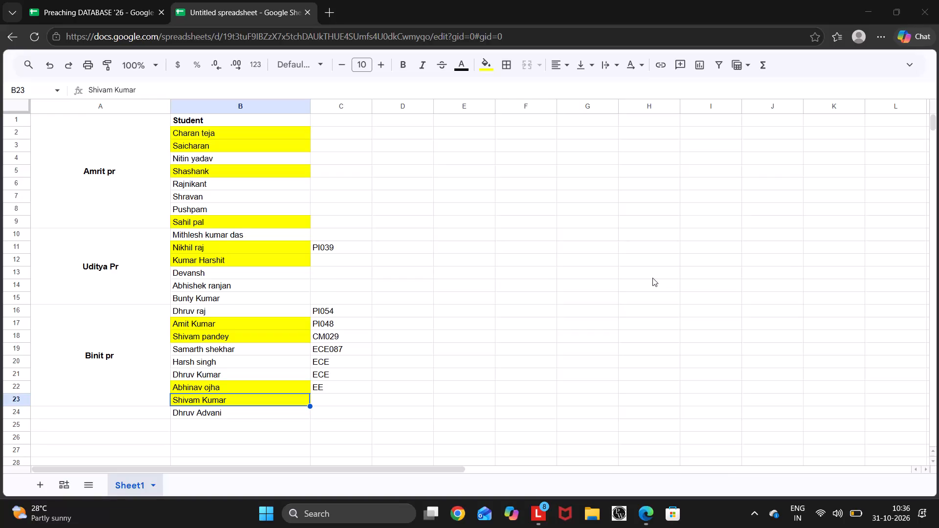
Save the untitled spreadsheet containing the grouped student list.
key("ctrl+s")
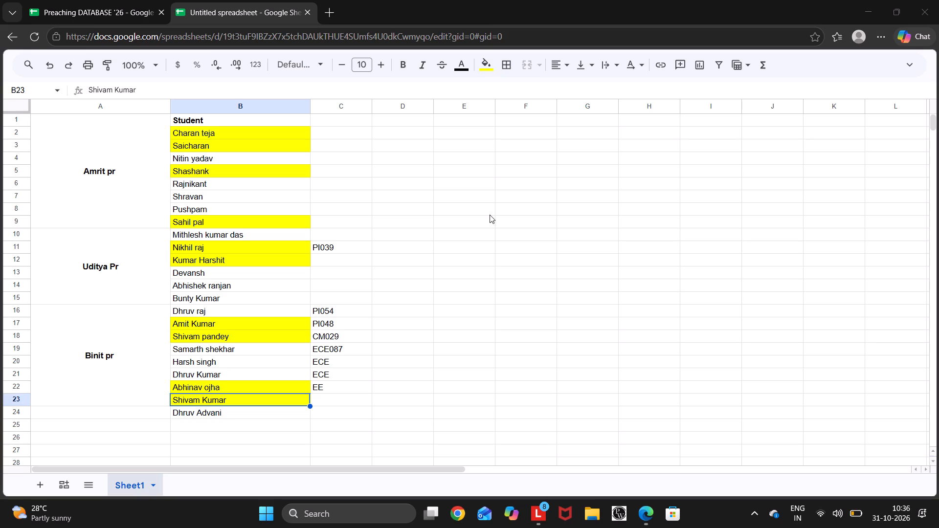
key("ctrl+s")
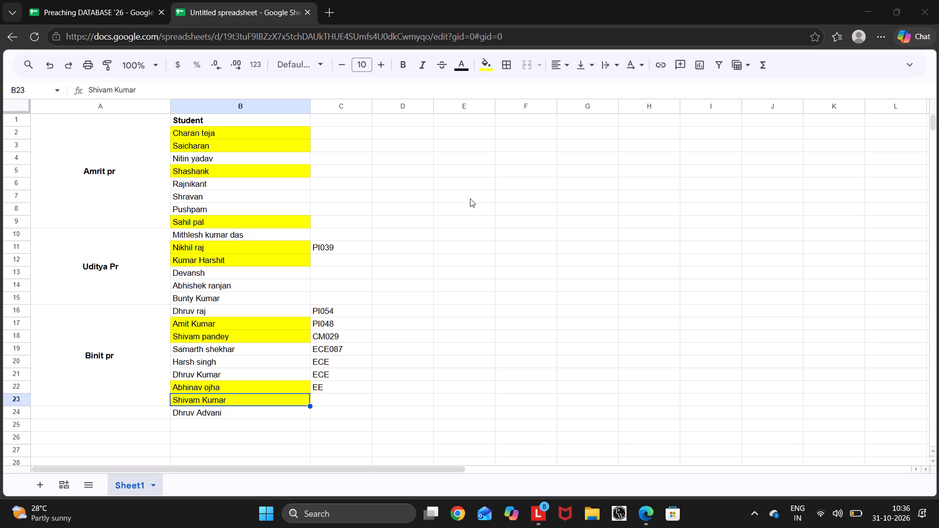
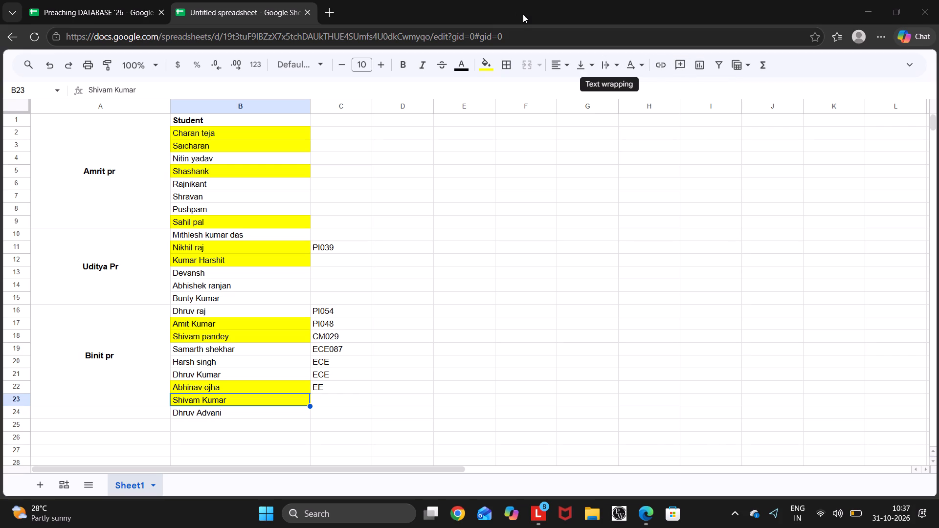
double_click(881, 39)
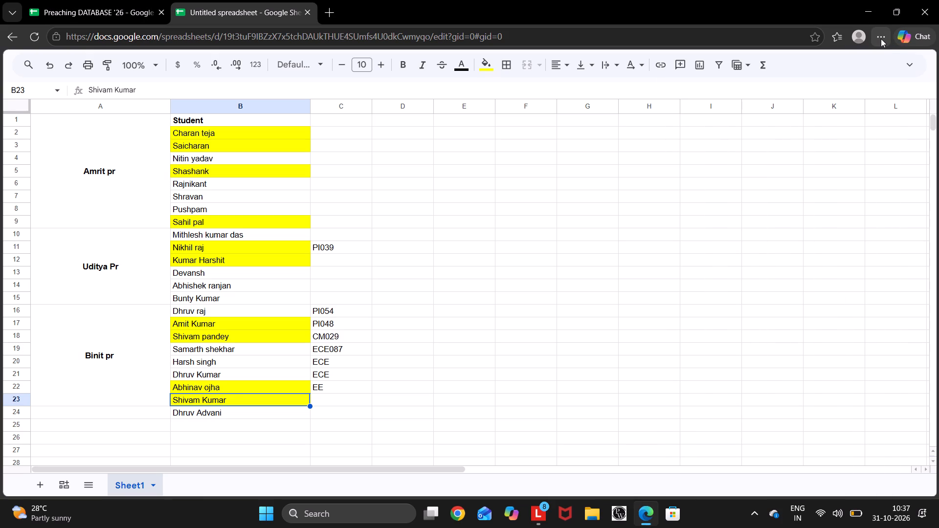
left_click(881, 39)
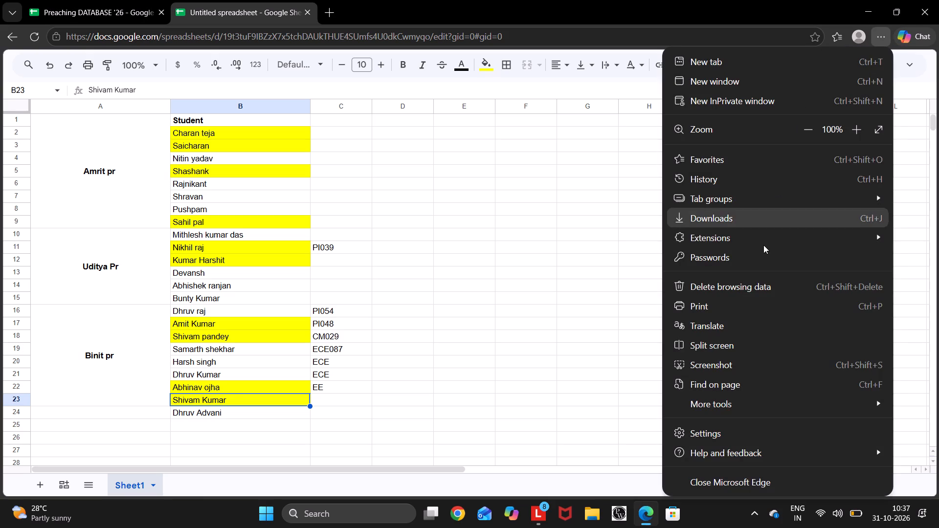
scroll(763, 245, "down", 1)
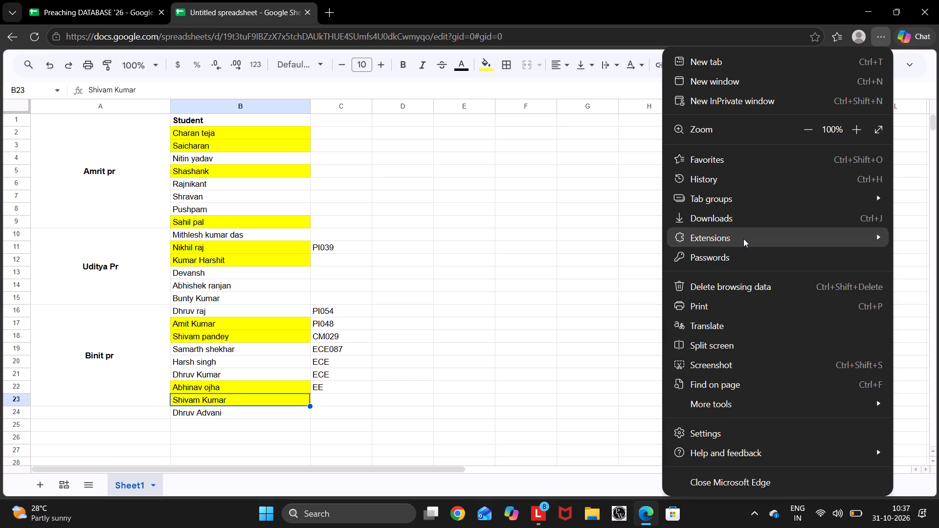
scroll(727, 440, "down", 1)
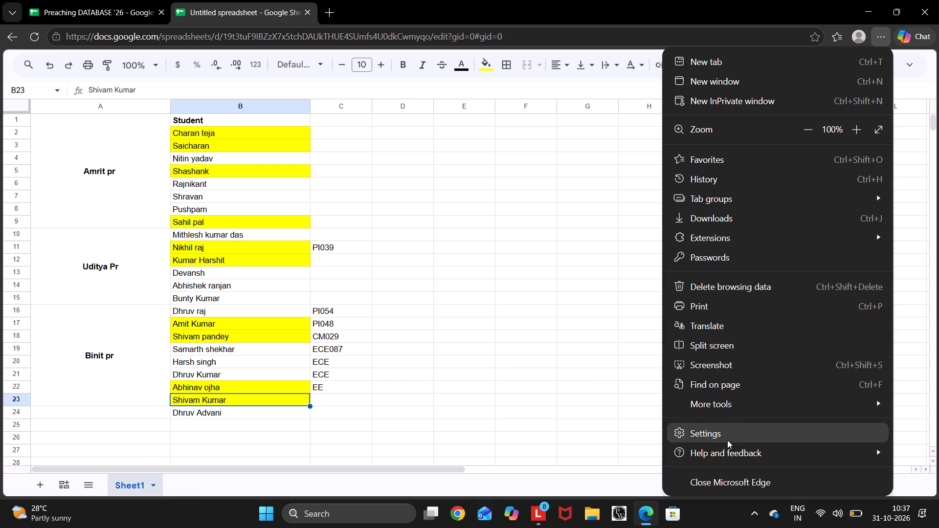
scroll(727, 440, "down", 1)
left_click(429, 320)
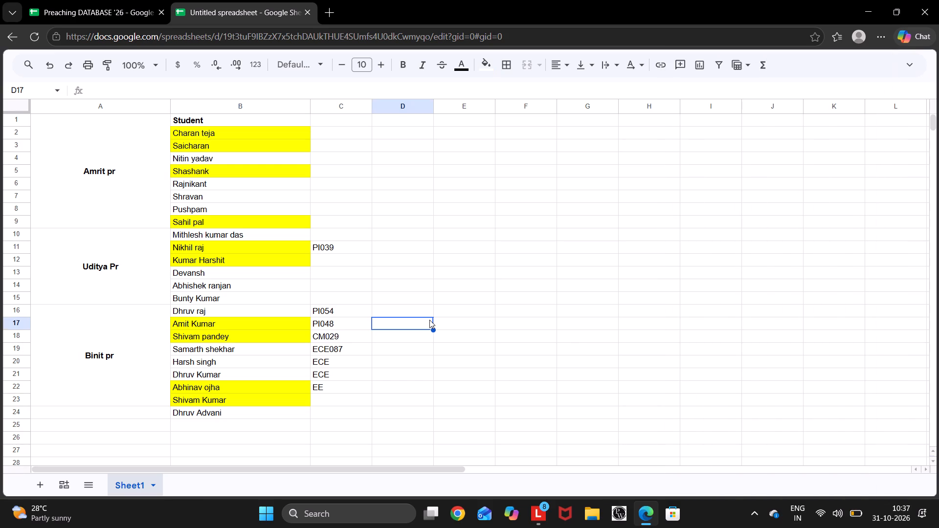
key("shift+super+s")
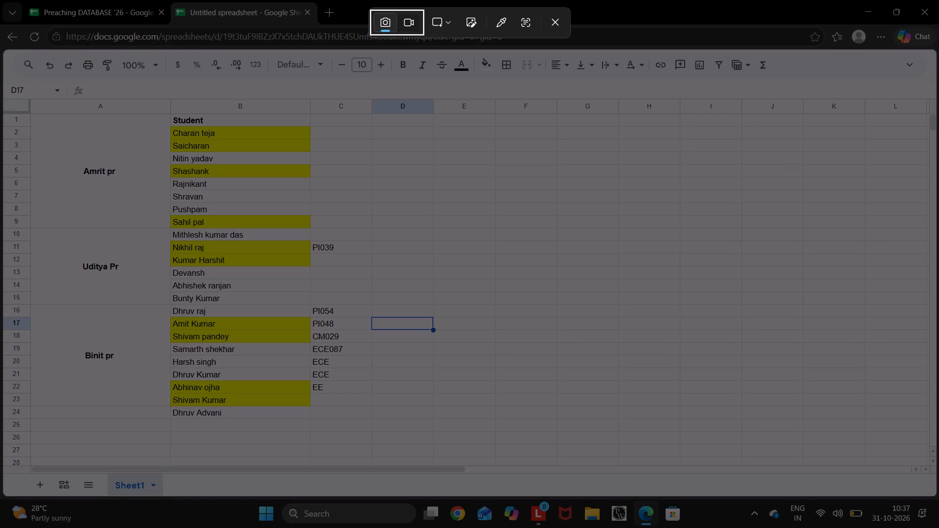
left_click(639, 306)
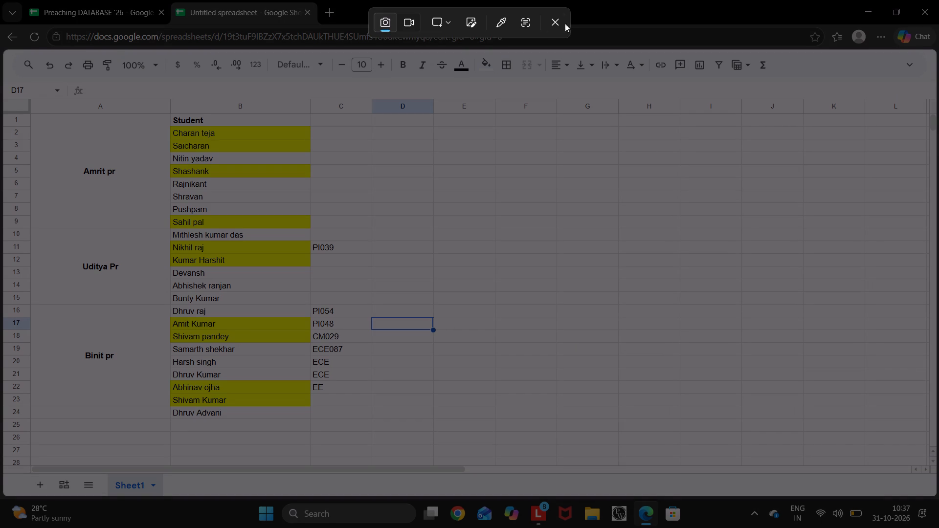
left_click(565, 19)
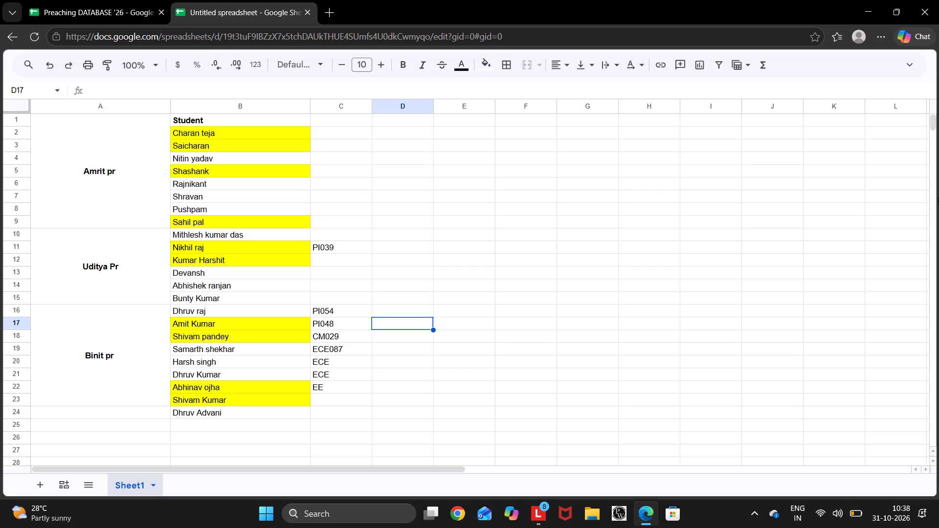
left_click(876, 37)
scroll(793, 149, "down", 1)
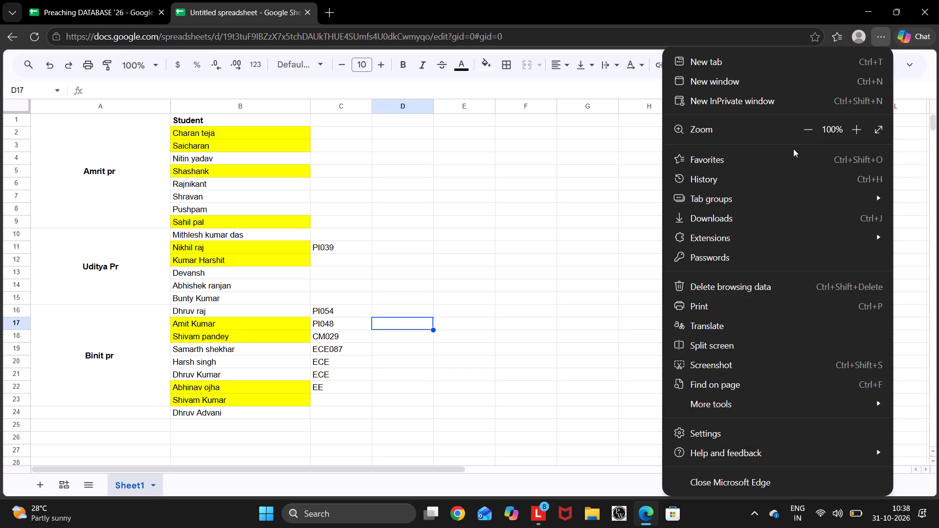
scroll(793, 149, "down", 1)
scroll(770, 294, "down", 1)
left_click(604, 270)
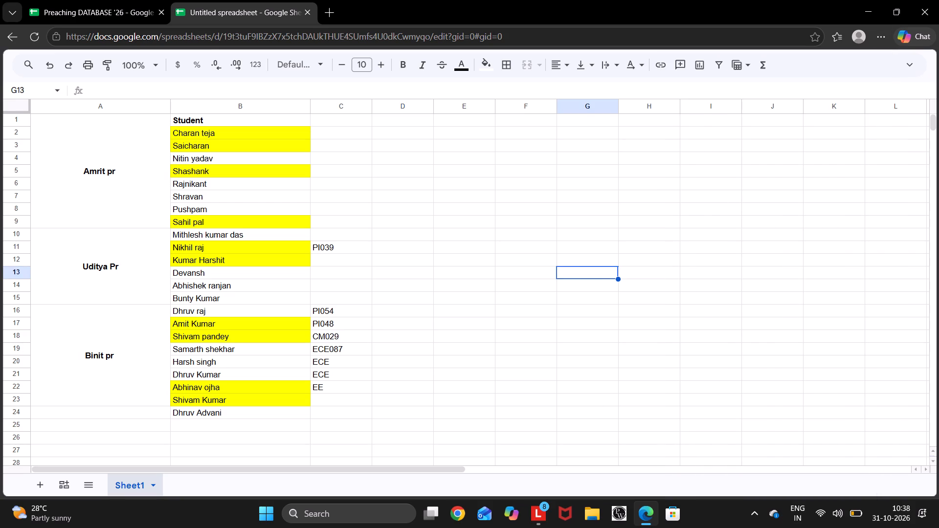
Copy rows 1 to 25, covering the whole grouped student list with its highlights and codes.
left_click(42, 119)
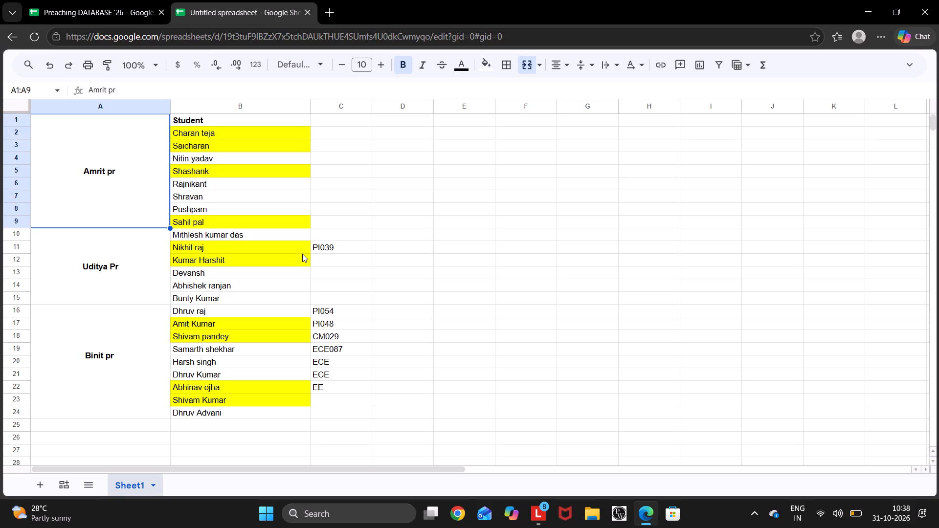
left_click(49, 295)
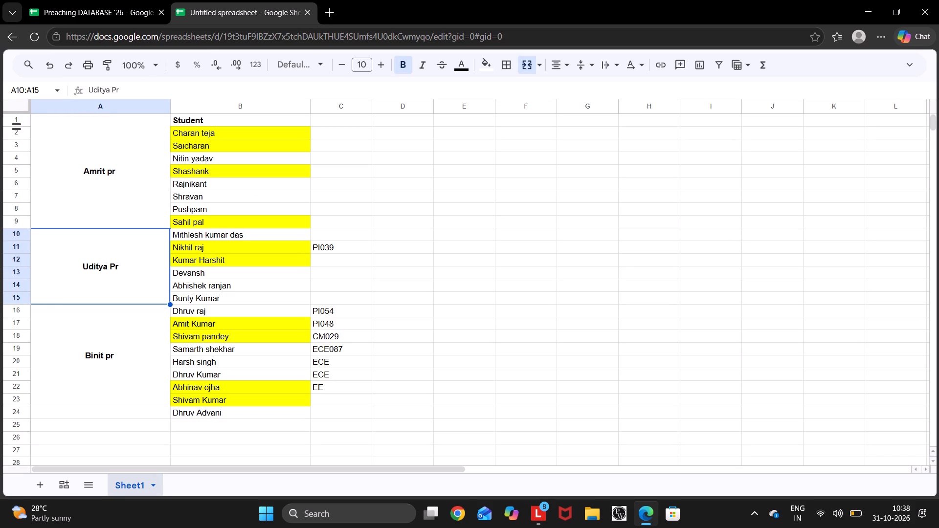
left_click_drag(18, 120, 217, 280)
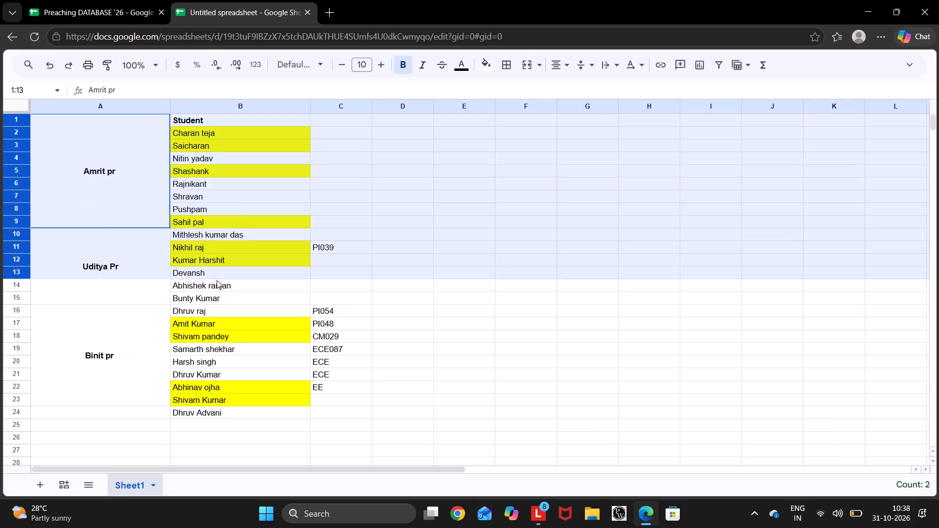
left_click_drag(217, 280, 340, 440)
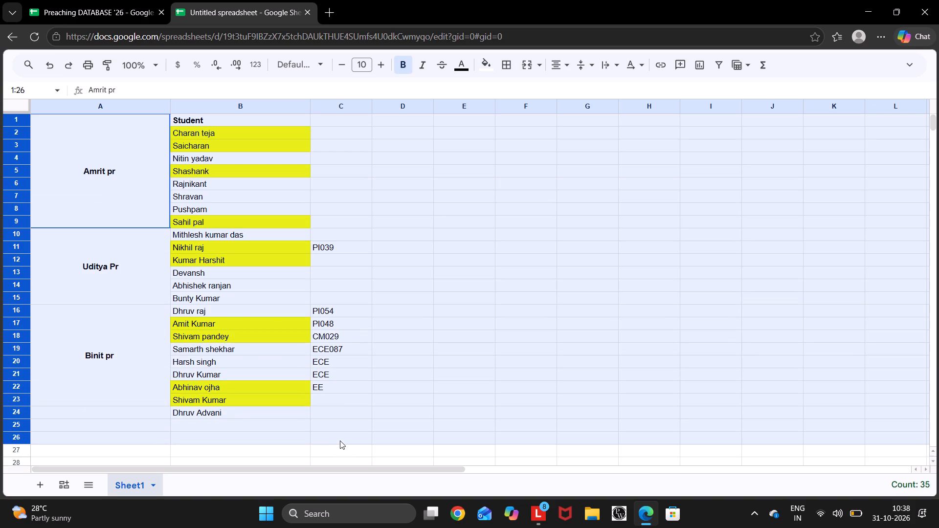
left_click_drag(340, 440, 337, 421)
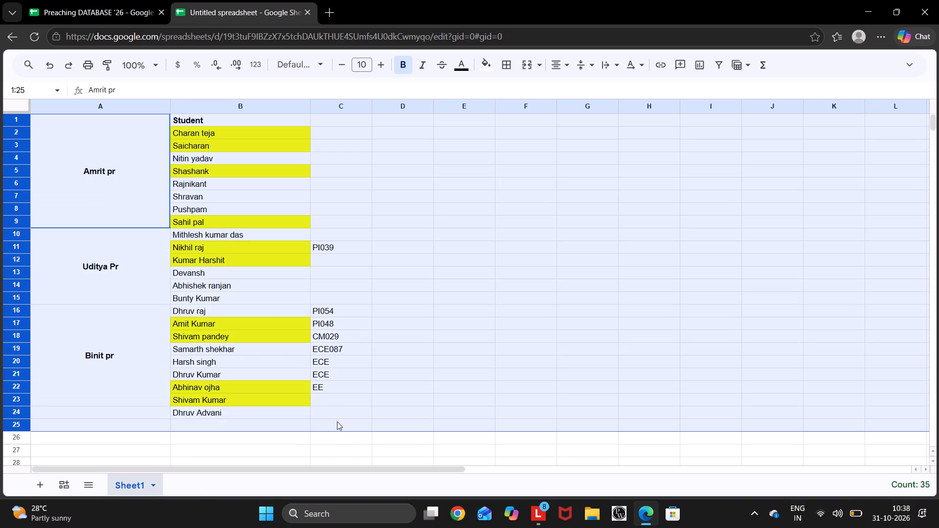
key("ctrl+c")
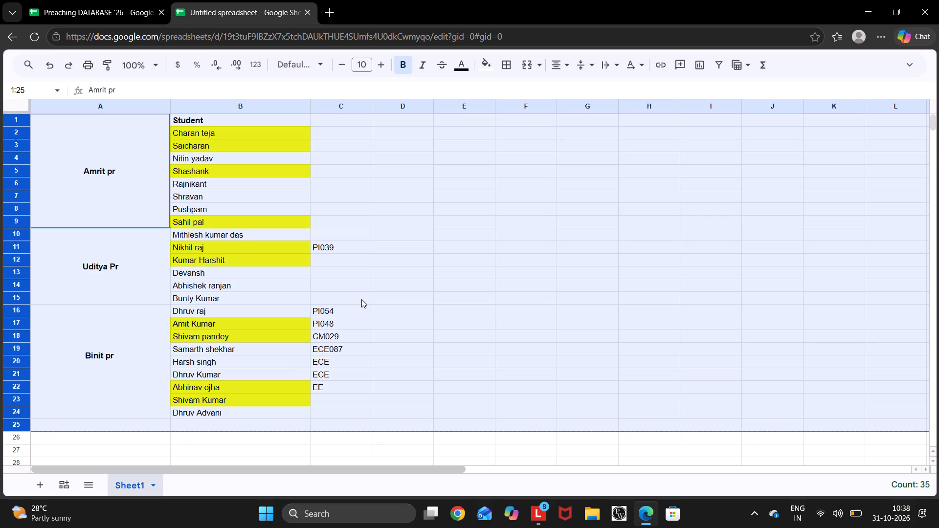
Switch to Excel, create a blank workbook and paste the copied student list starting at cell A1.
left_click(342, 511)
type("EXCEL")
key("Return")
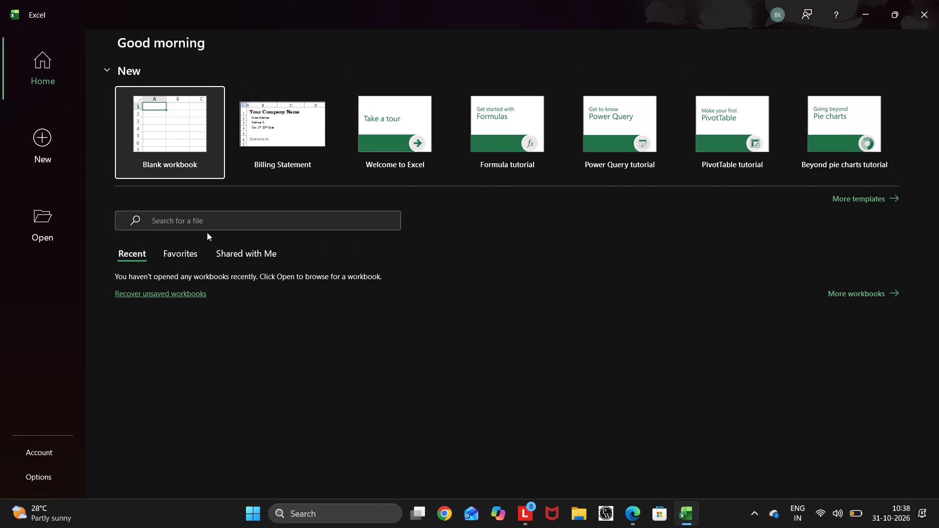
left_click(54, 152)
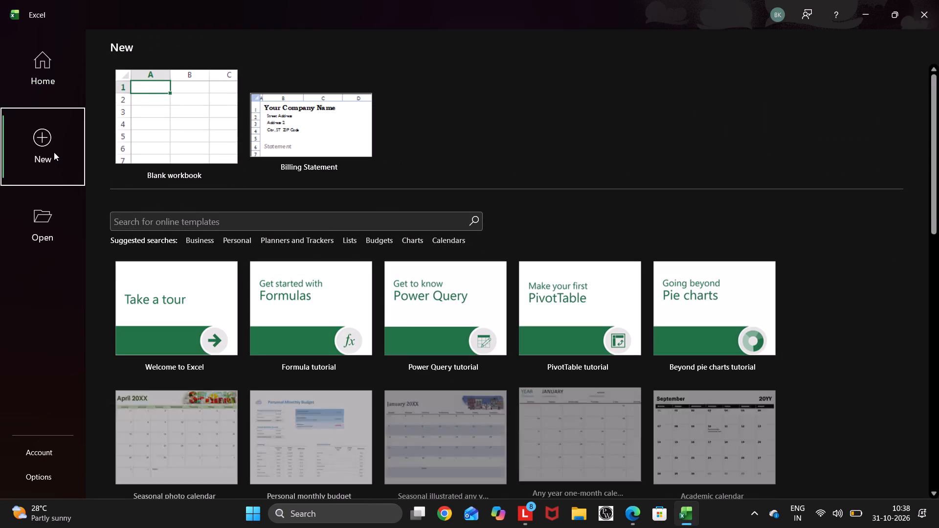
left_click(156, 111)
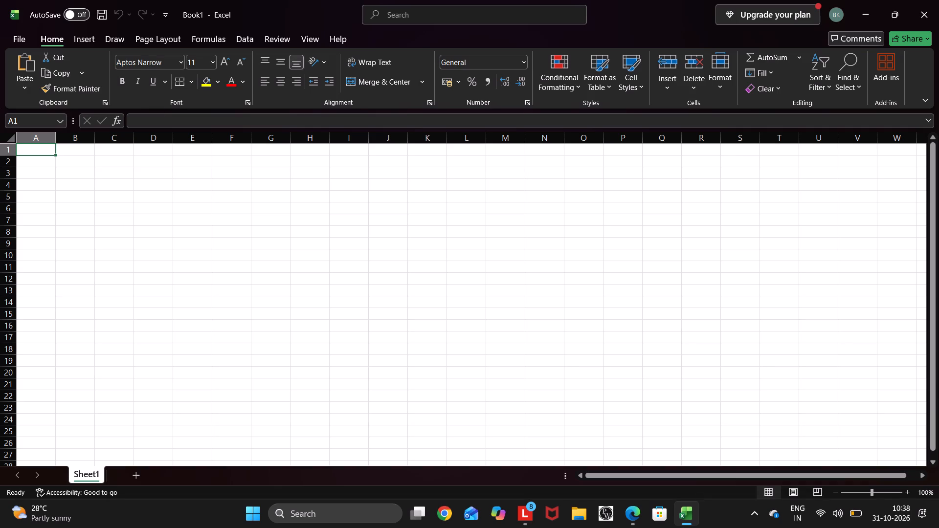
key("ctrl+v")
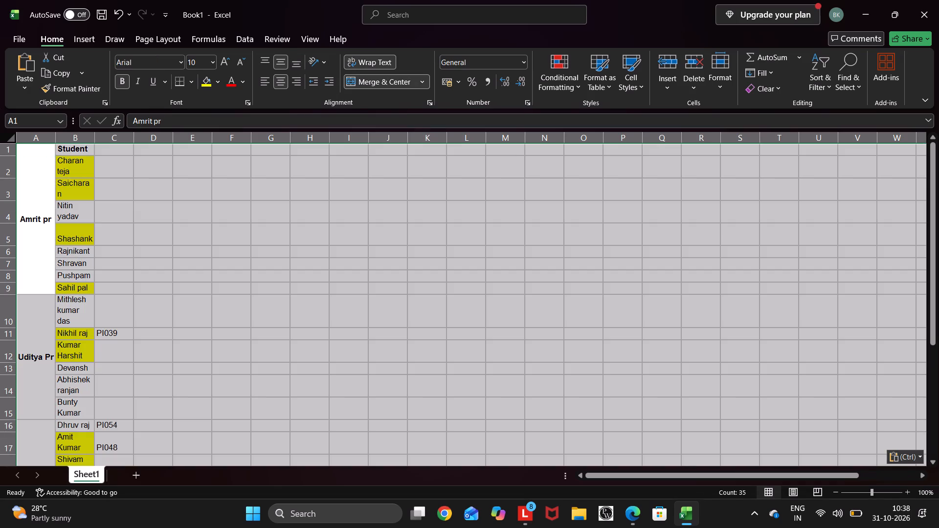
Widen columns A and B of the pasted list so each group label and student name fits on one line.
double_click(56, 133)
left_click(56, 133)
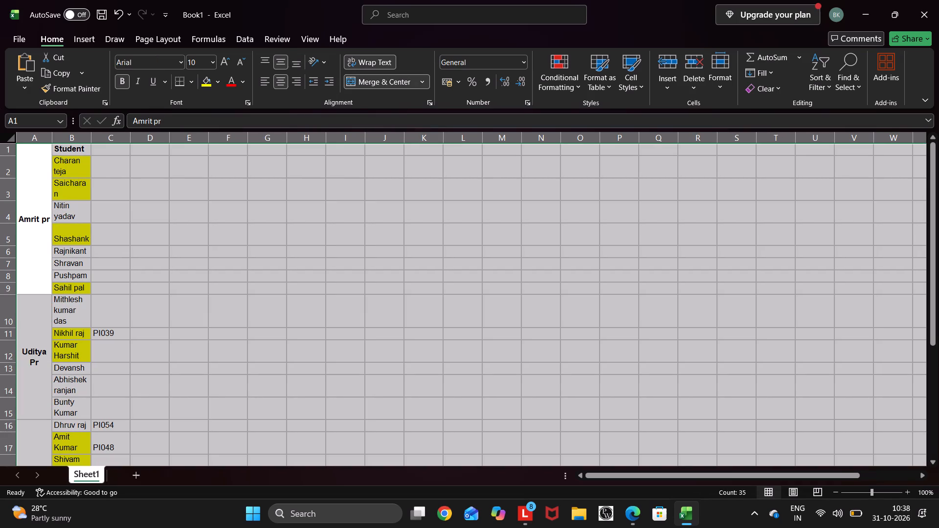
left_click_drag(53, 133, 143, 131)
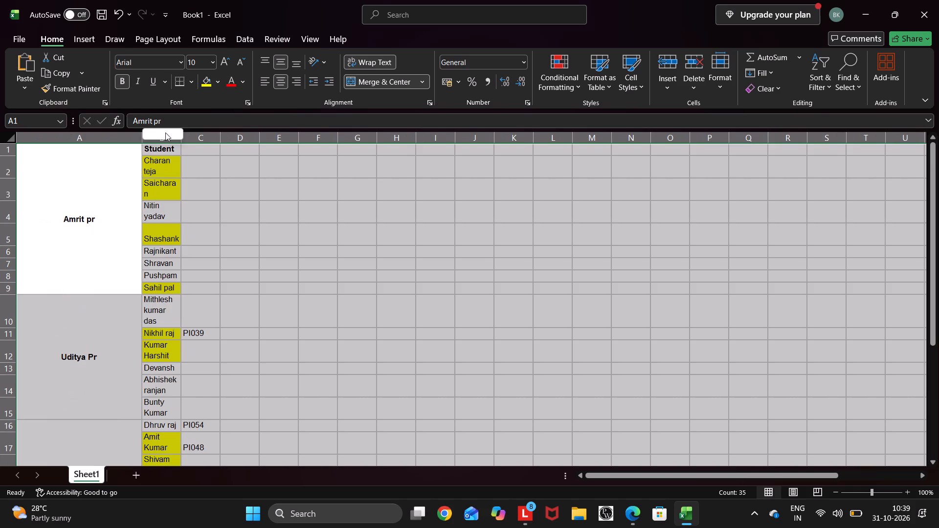
double_click(181, 136)
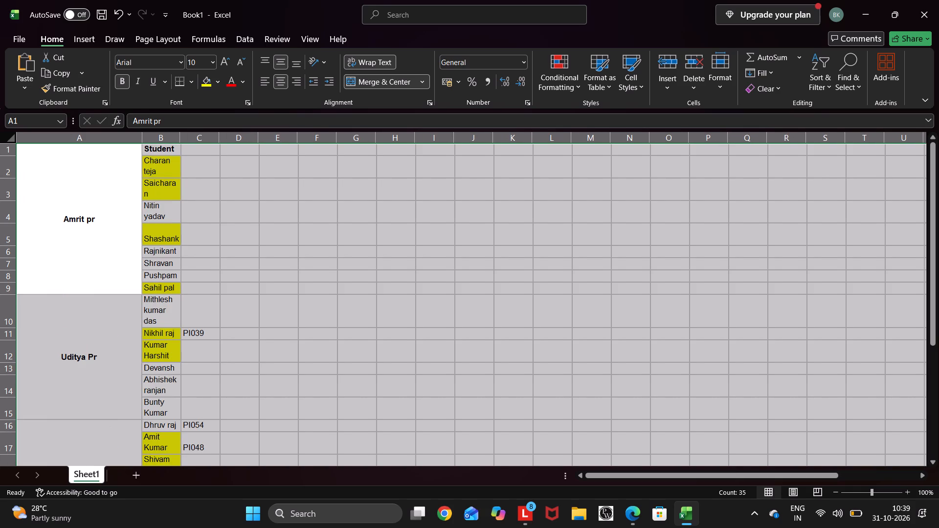
left_click(181, 136)
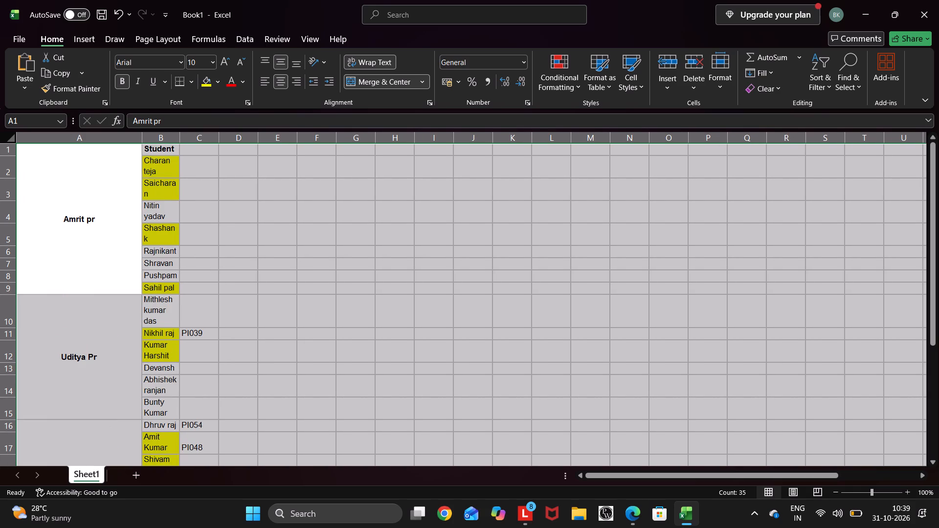
left_click_drag(179, 134, 253, 129)
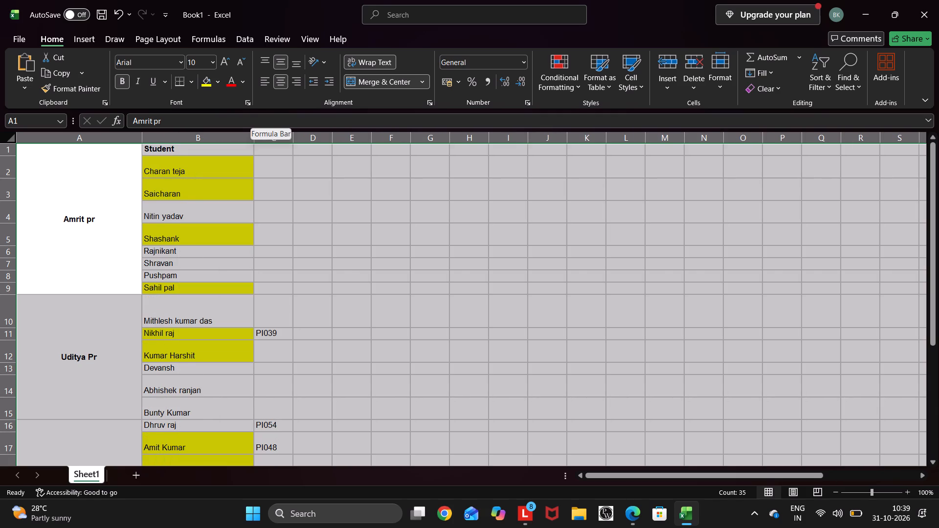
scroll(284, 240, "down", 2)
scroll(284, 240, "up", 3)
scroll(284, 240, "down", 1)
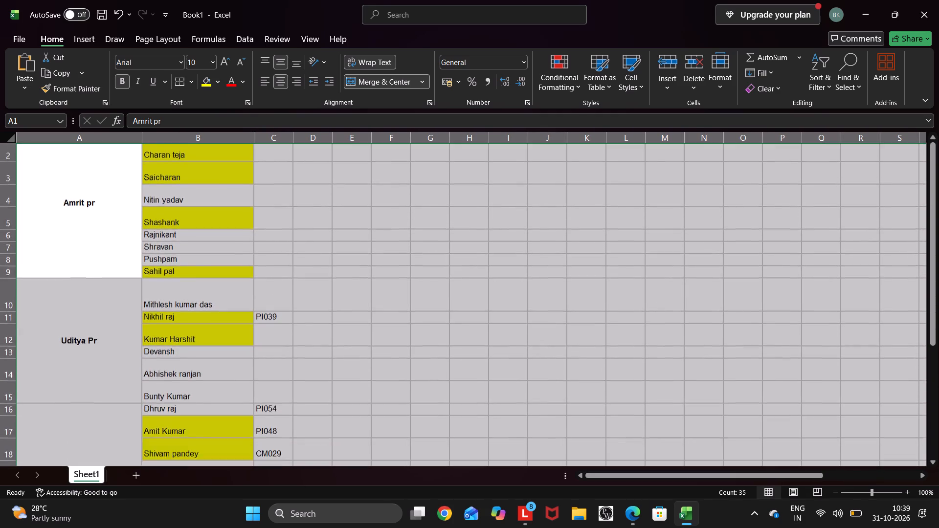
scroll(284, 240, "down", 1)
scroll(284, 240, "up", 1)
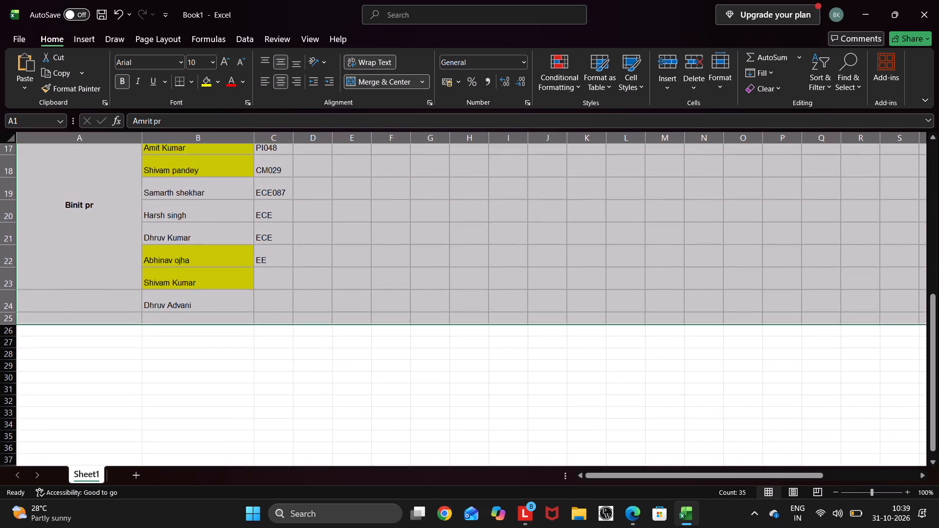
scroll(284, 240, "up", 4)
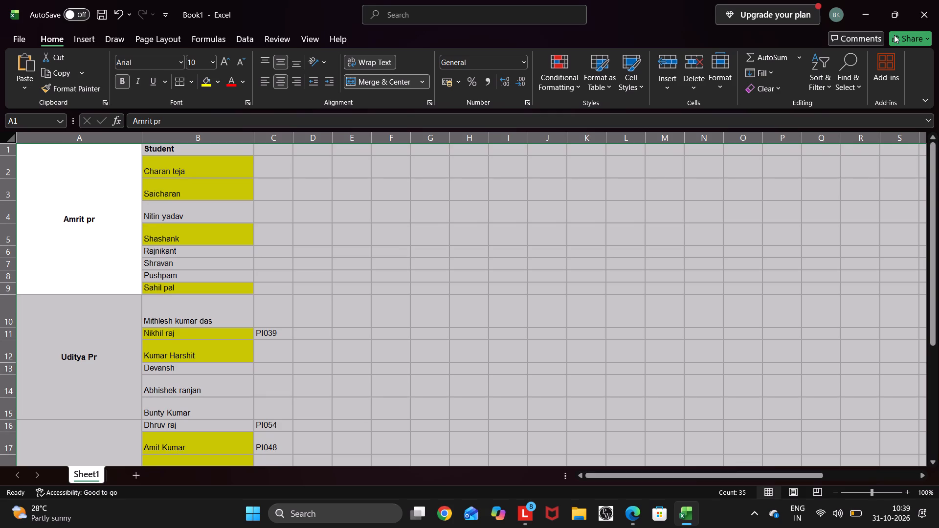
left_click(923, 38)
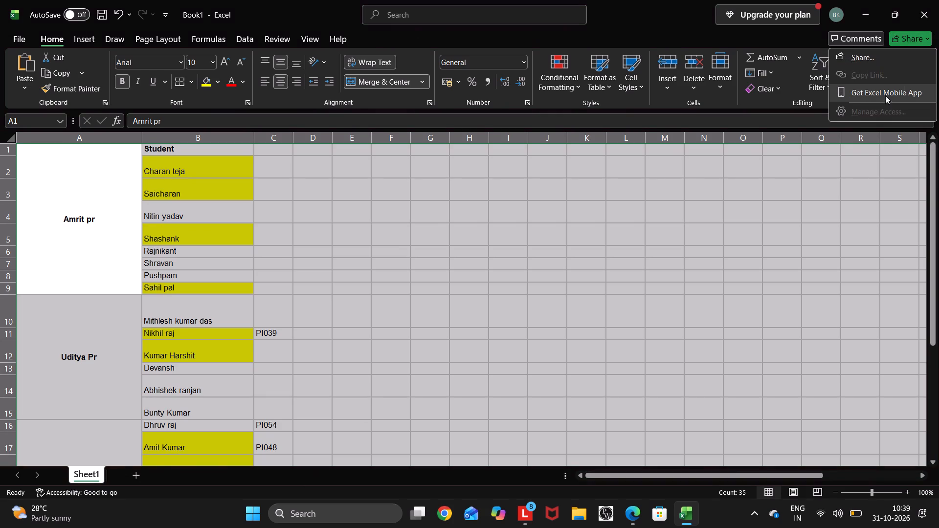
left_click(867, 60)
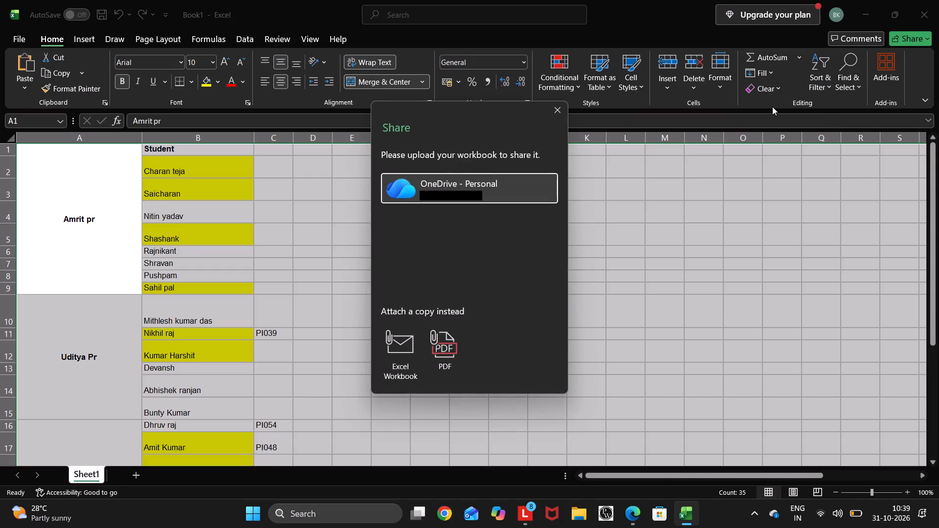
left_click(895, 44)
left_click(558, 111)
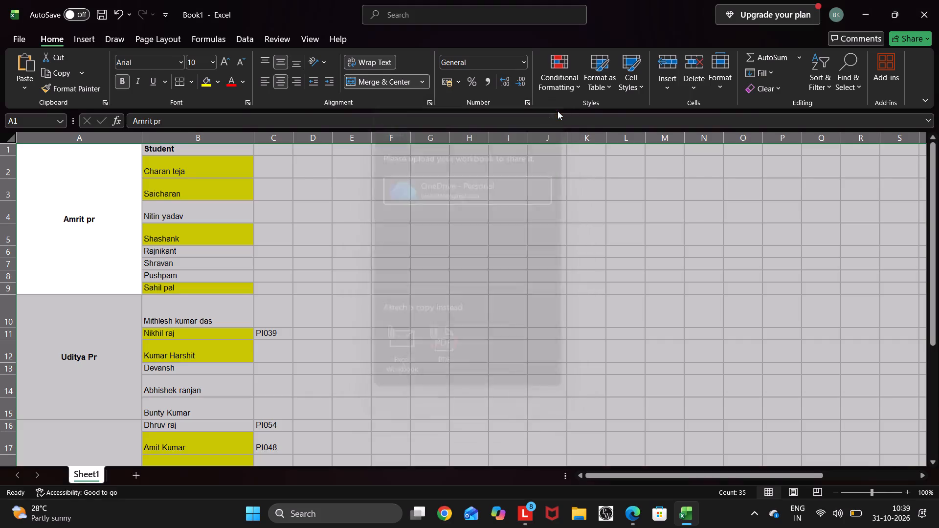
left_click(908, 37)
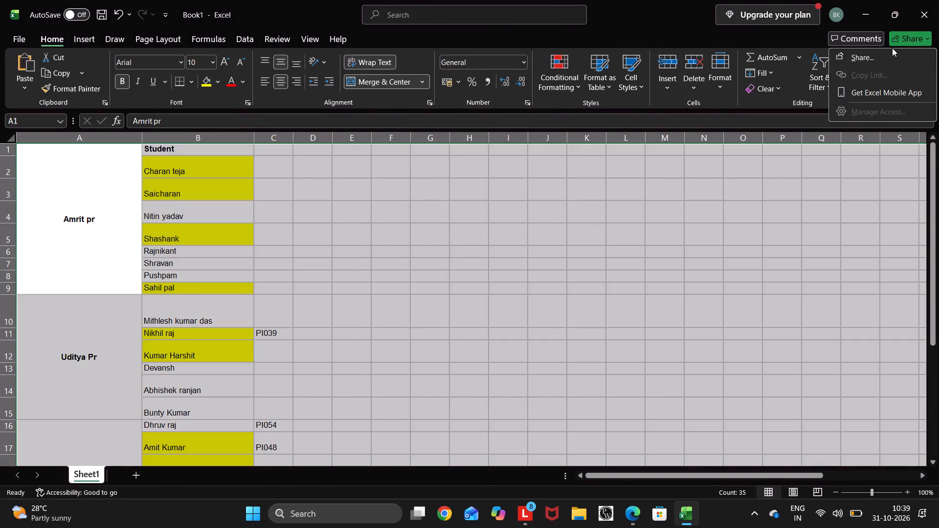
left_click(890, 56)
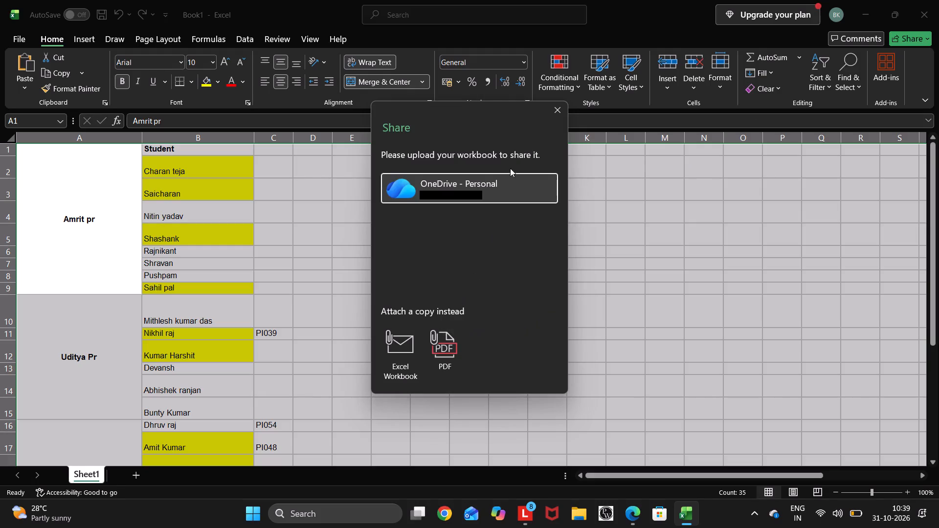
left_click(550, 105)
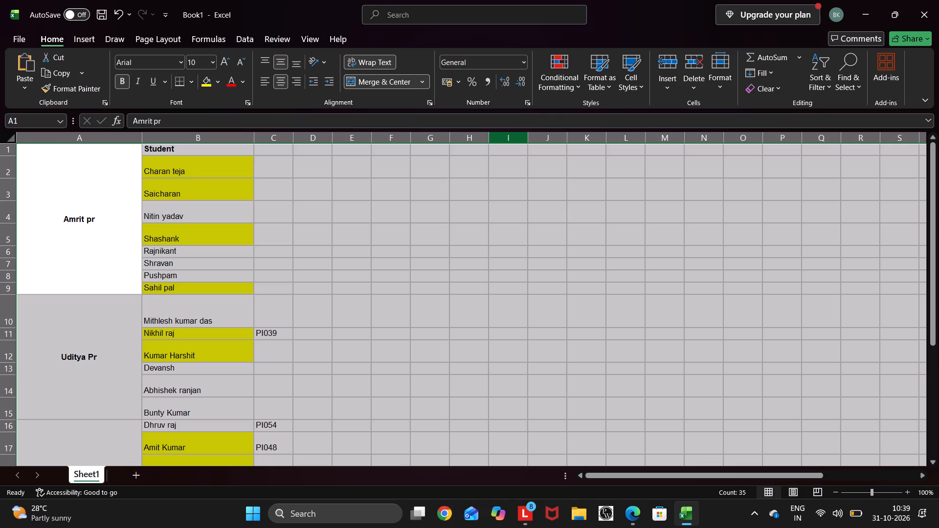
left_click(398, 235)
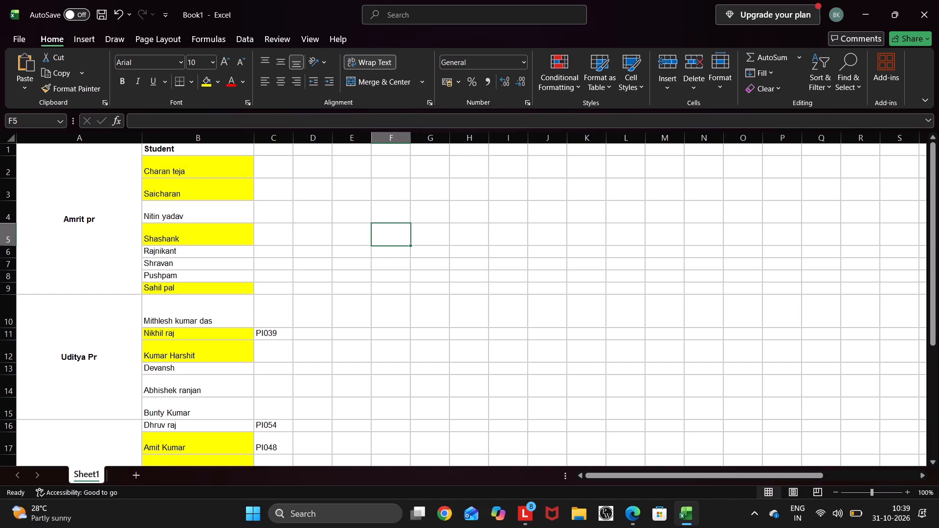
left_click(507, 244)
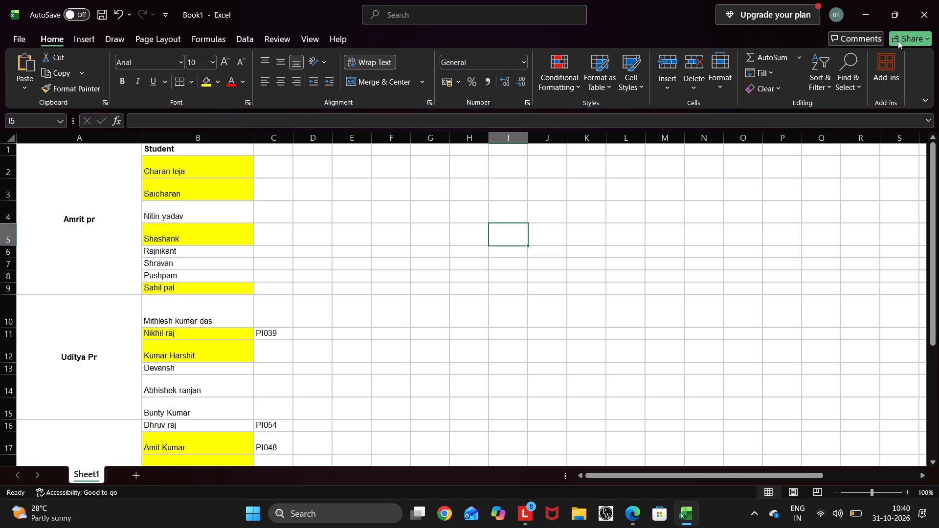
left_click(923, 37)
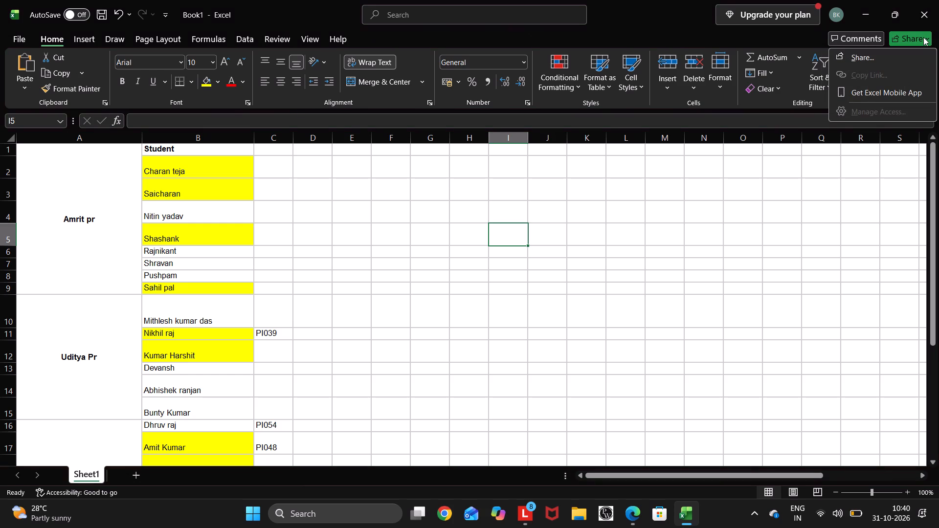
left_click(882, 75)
Turn on AutoSave by uploading the workbook to OneDrive - Personal under the name FOLLOW UP.
left_click(81, 16)
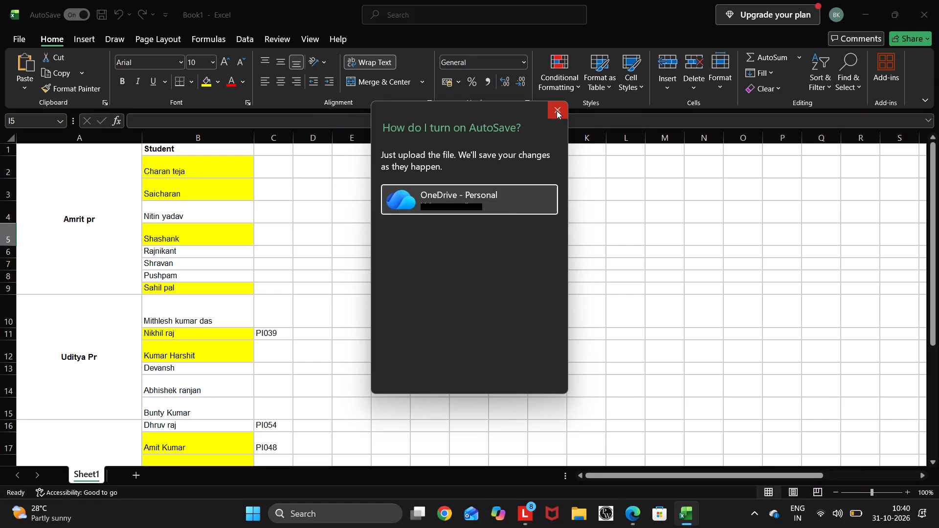
left_click(448, 207)
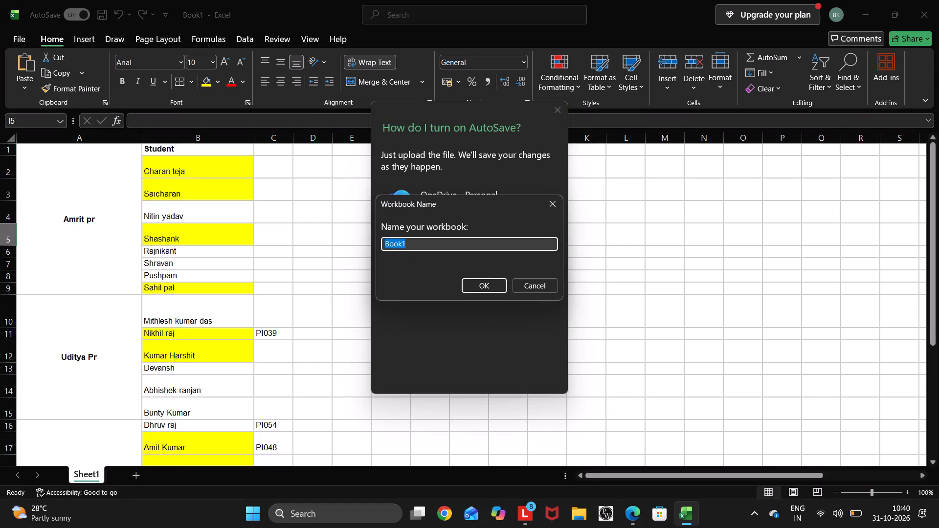
key("BackSpace")
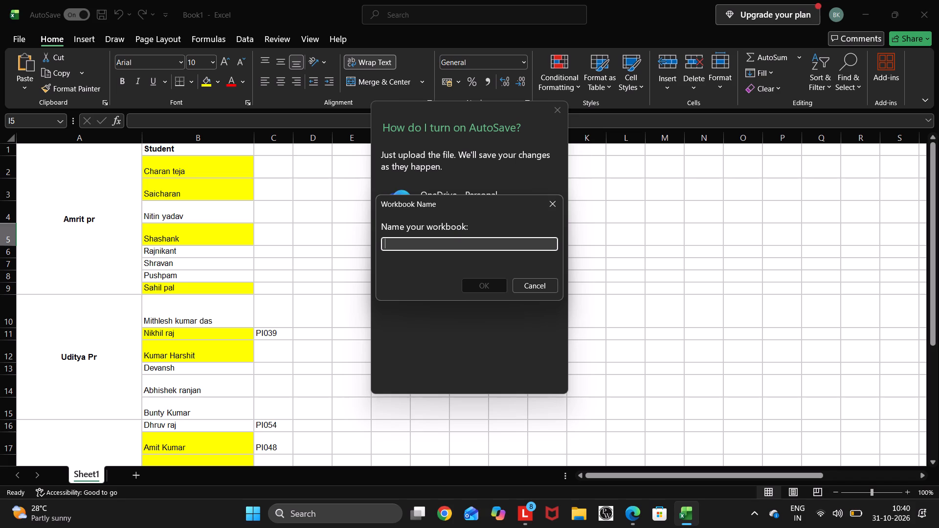
key("shift+f")
type("OLLOE")
key("BackSpace")
type("W UPP")
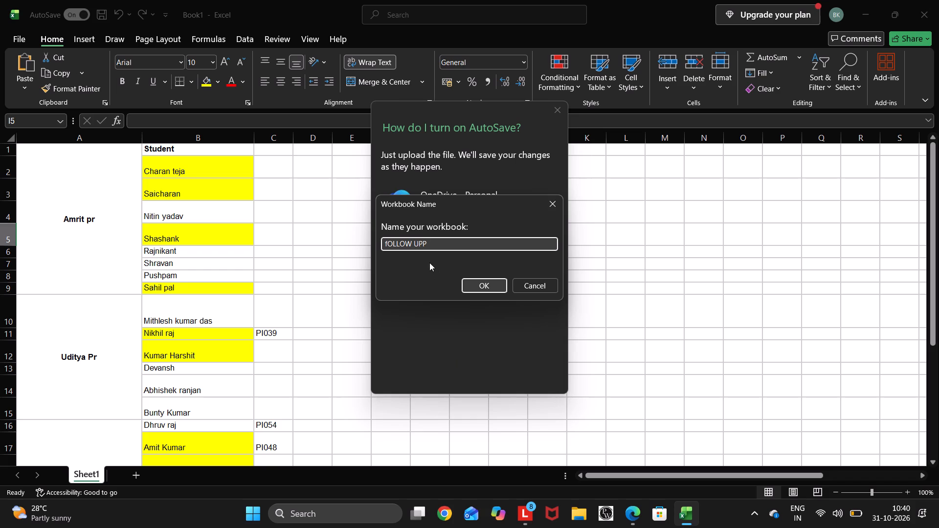
key("BackSpace")
key("Left")
key("Left")
key("Left")
key("Left")
key("Left")
key("Left")
key("Left")
key("Left")
key("BackSpace")
key("f")
left_click(499, 284)
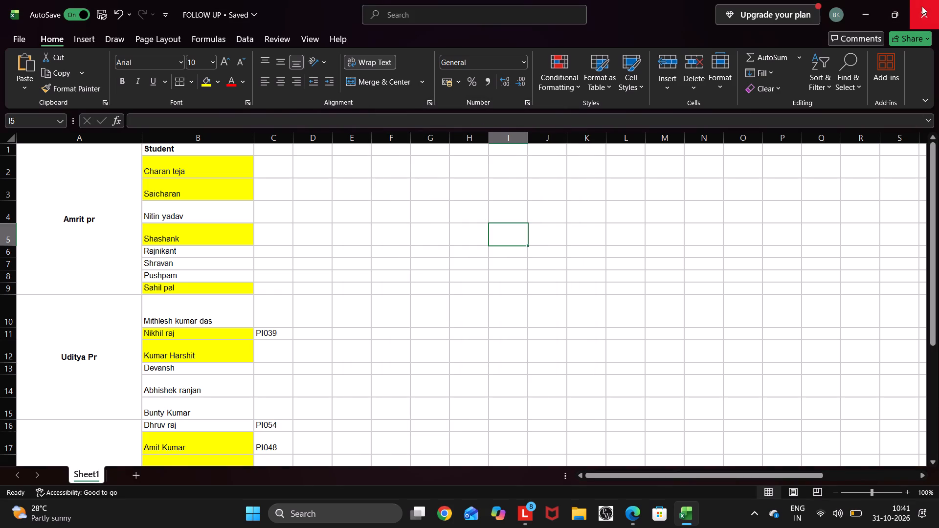
Open the sharing options for the FOLLOW UP workbook.
left_click(921, 34)
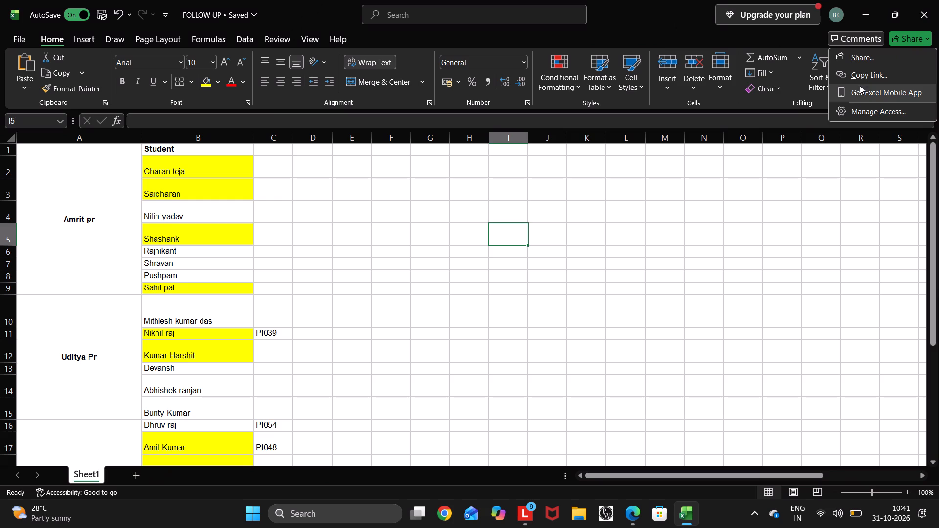
Copy the sharing link of the FOLLOW UP workbook.
left_click(855, 74)
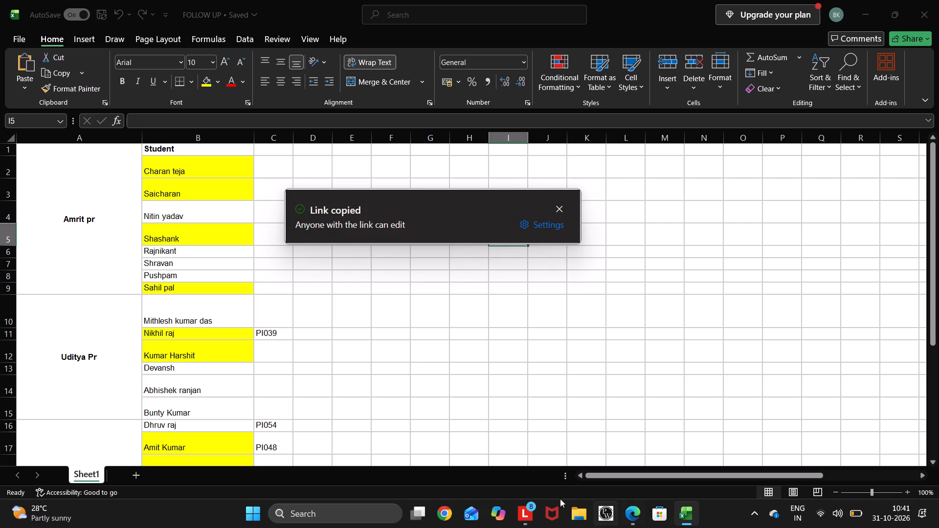
Open Windows Search to look for another app.
left_click(352, 509)
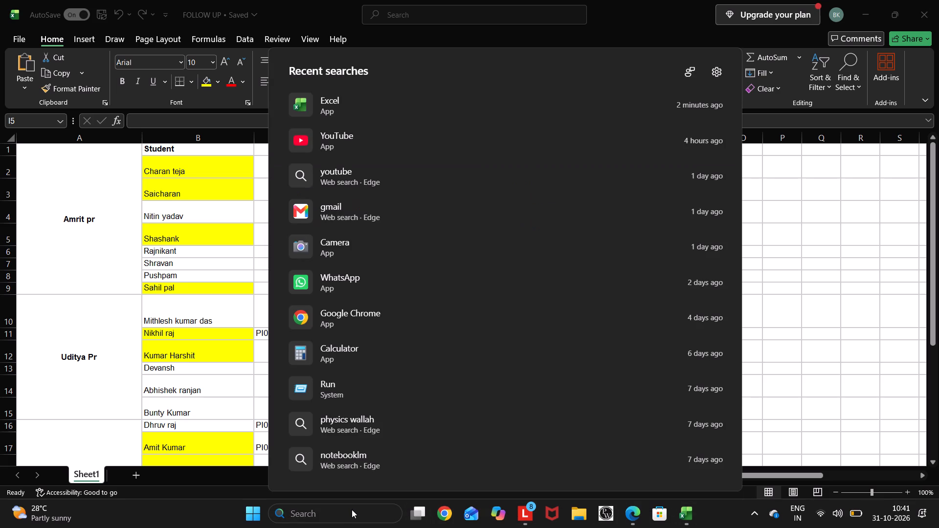
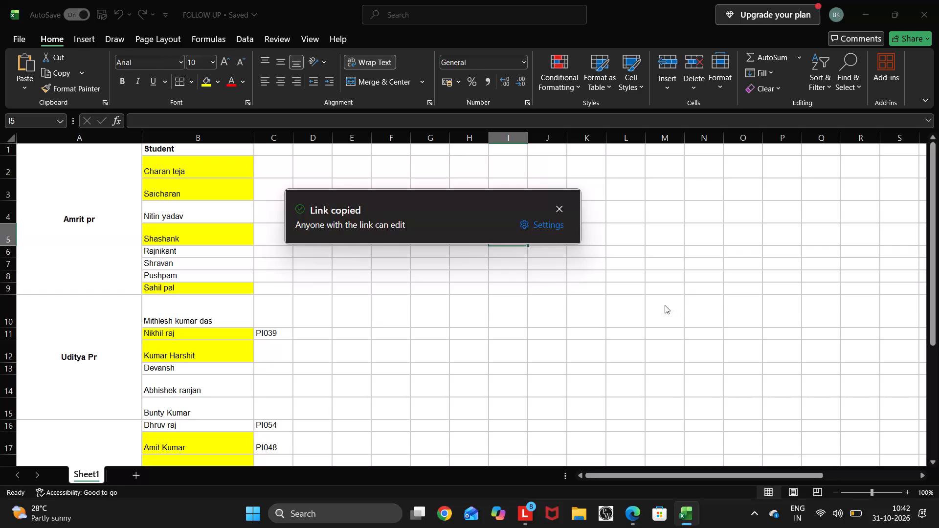
Dismiss the copied-link notice for the FOLLOW UP workbook.
left_click(555, 203)
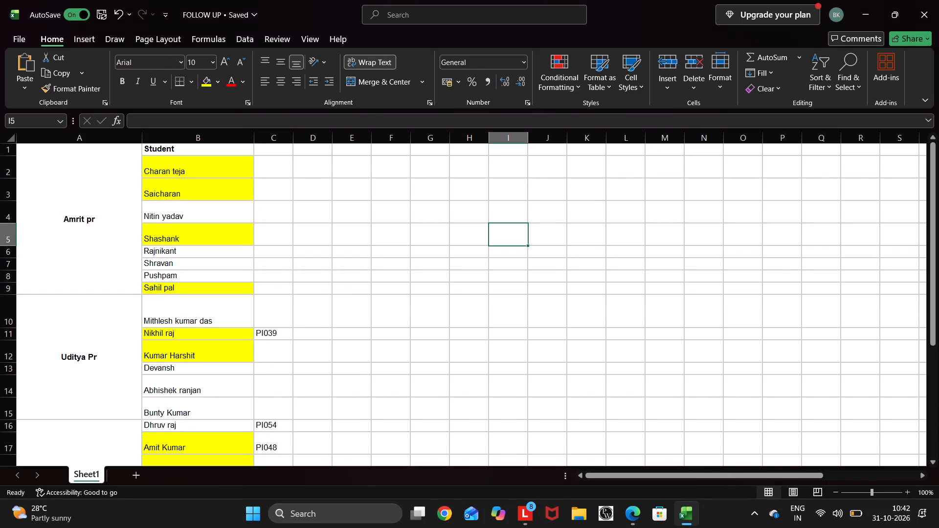
Shut down the Windows computer, leaving the FOLLOW UP workbook saved.
left_click(254, 526)
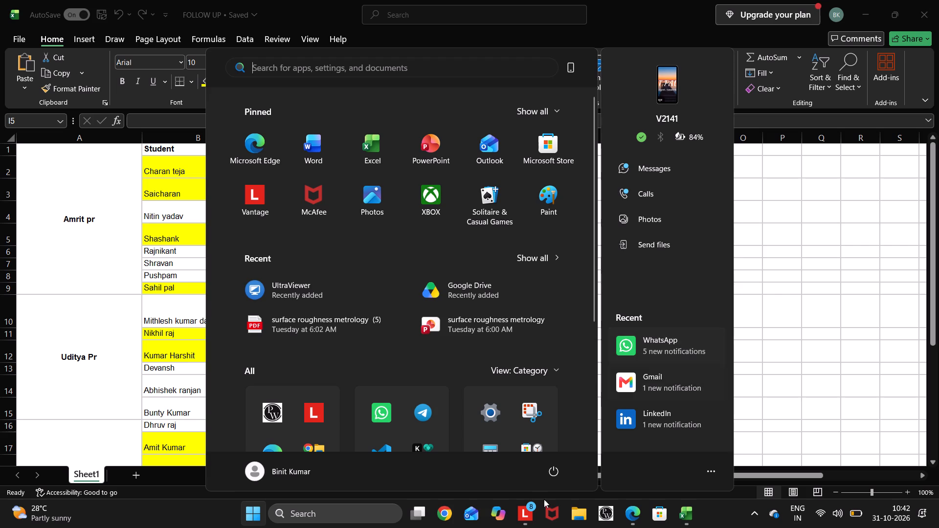
left_click(554, 472)
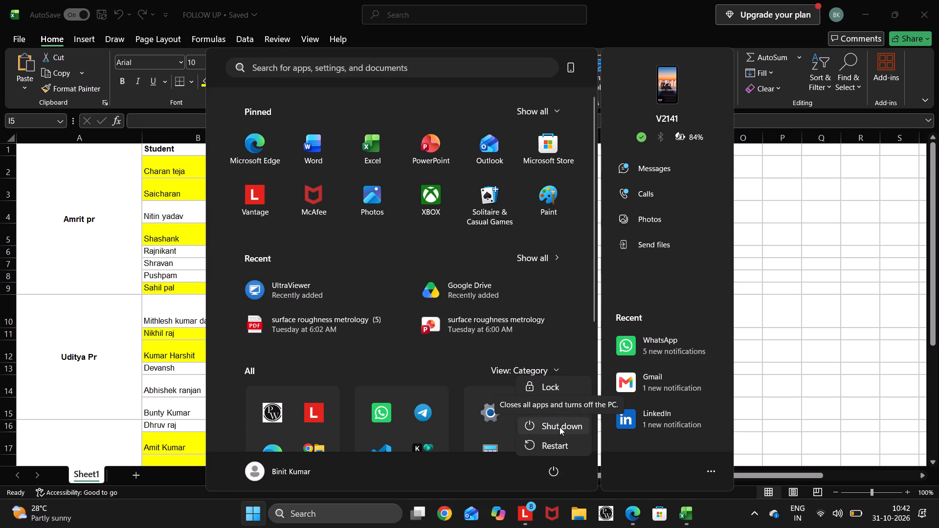
left_click(559, 427)
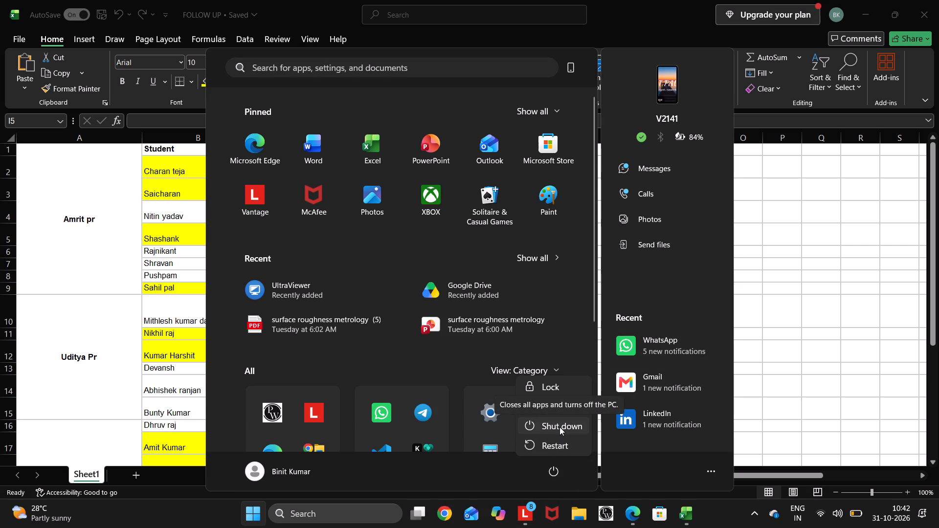